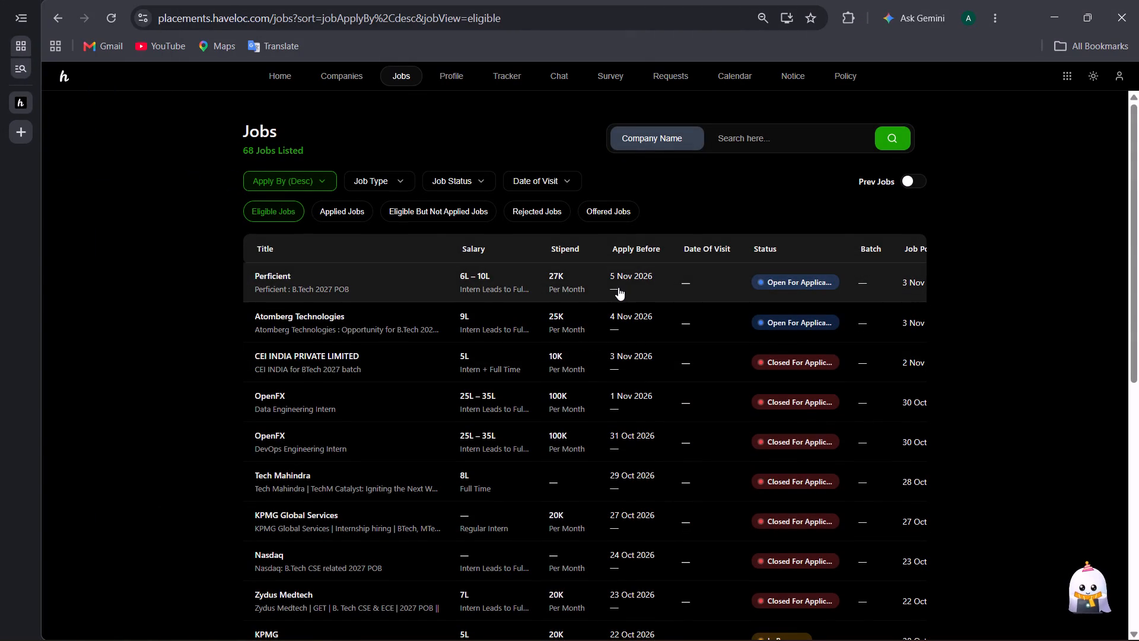
Open the Perficient : B.Tech 2027 POB job details on the Haveloc jobs page.
left_click(618, 287)
scroll(250, 208, "down", 3)
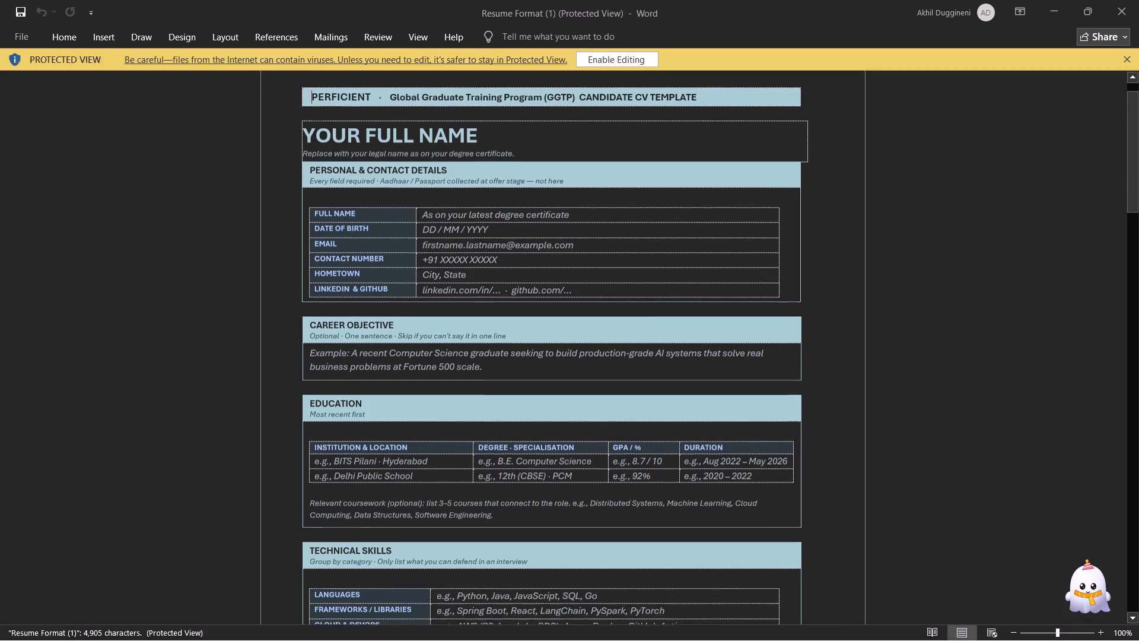
scroll(247, 219, "up", 2)
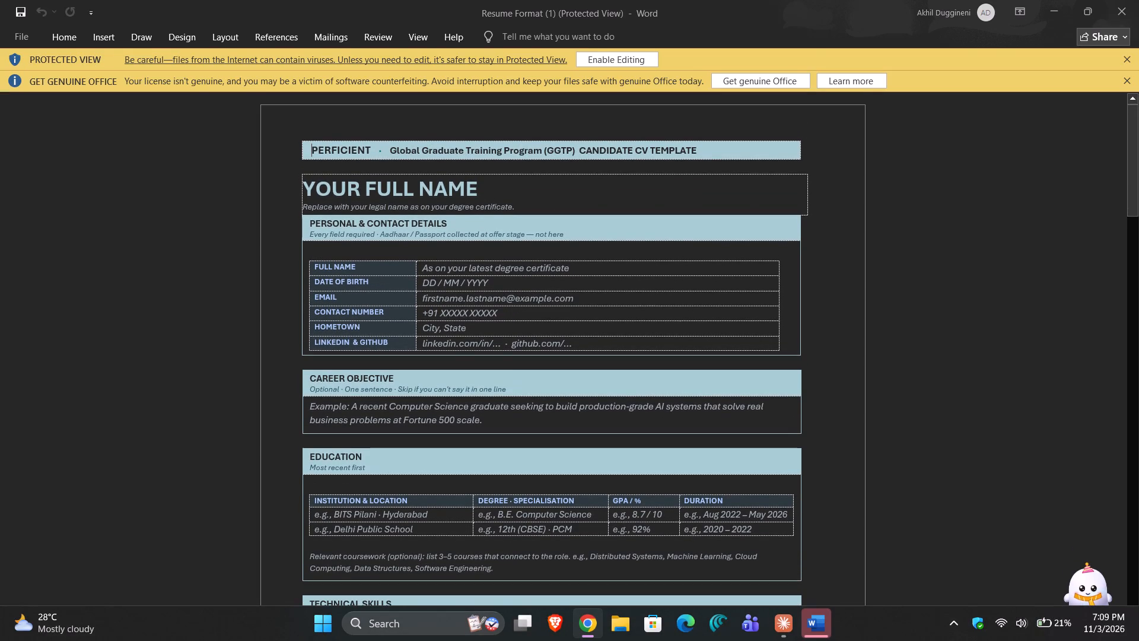
Read the whole Perficient CV template in Word, from the personal details through the projects and achievements to "Notes on this template".
left_click(975, 229)
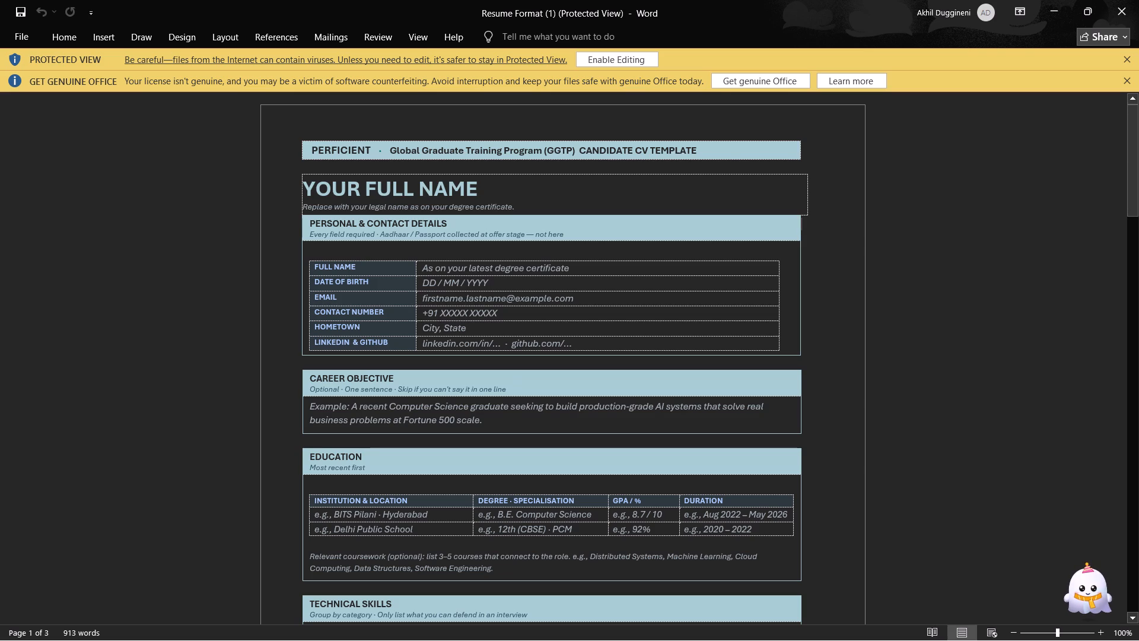
scroll(487, 273, "down", 5)
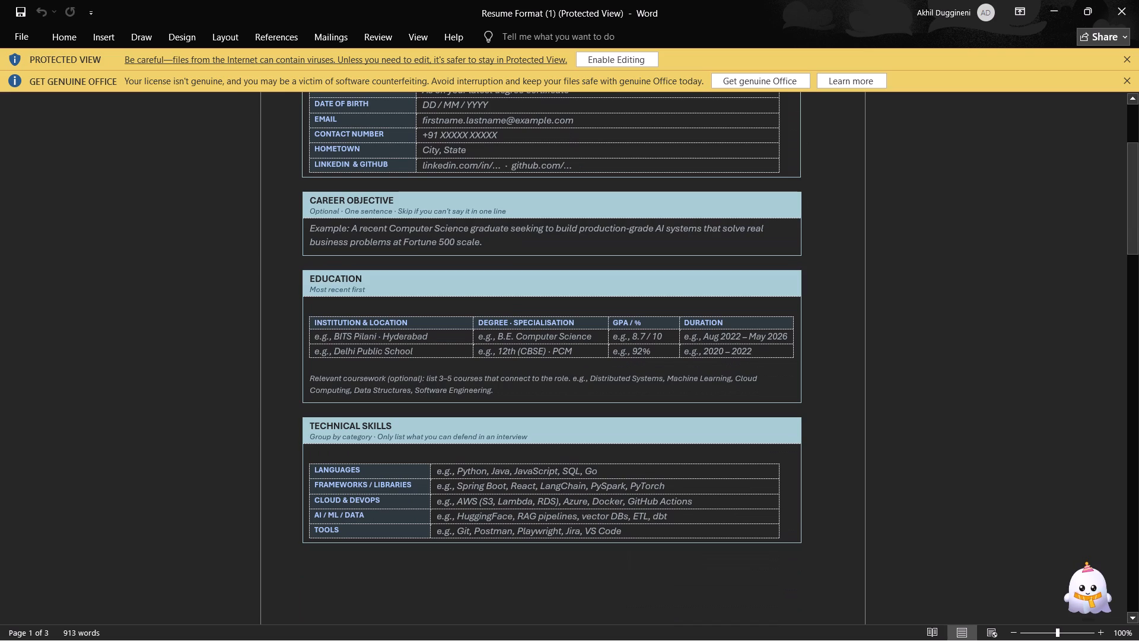
scroll(486, 274, "down", 6)
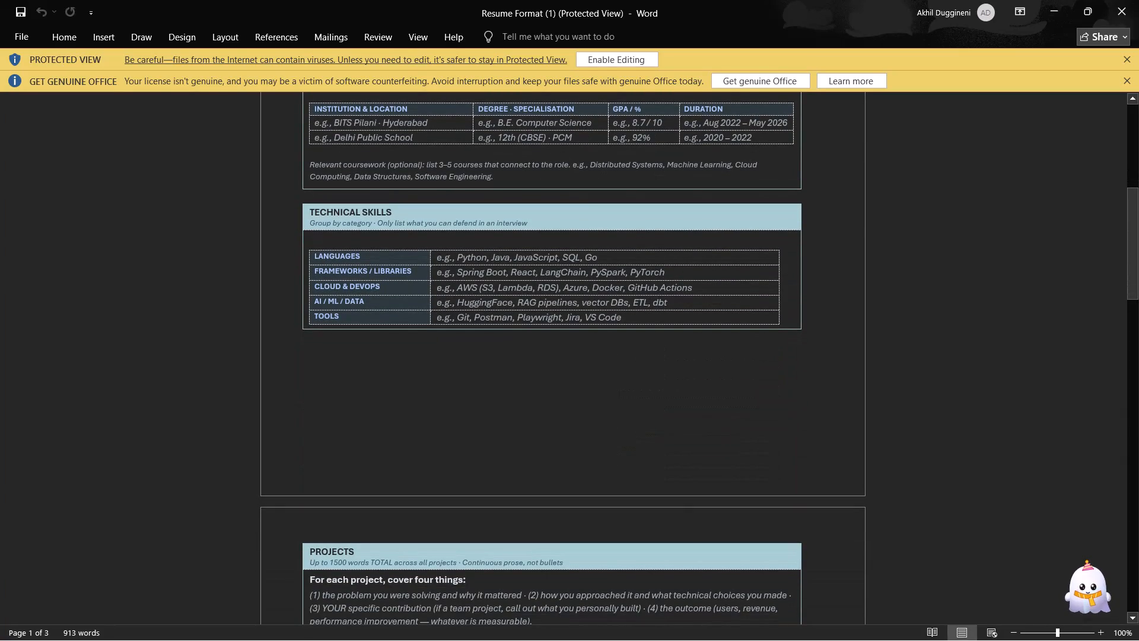
scroll(534, 253, "down", 7)
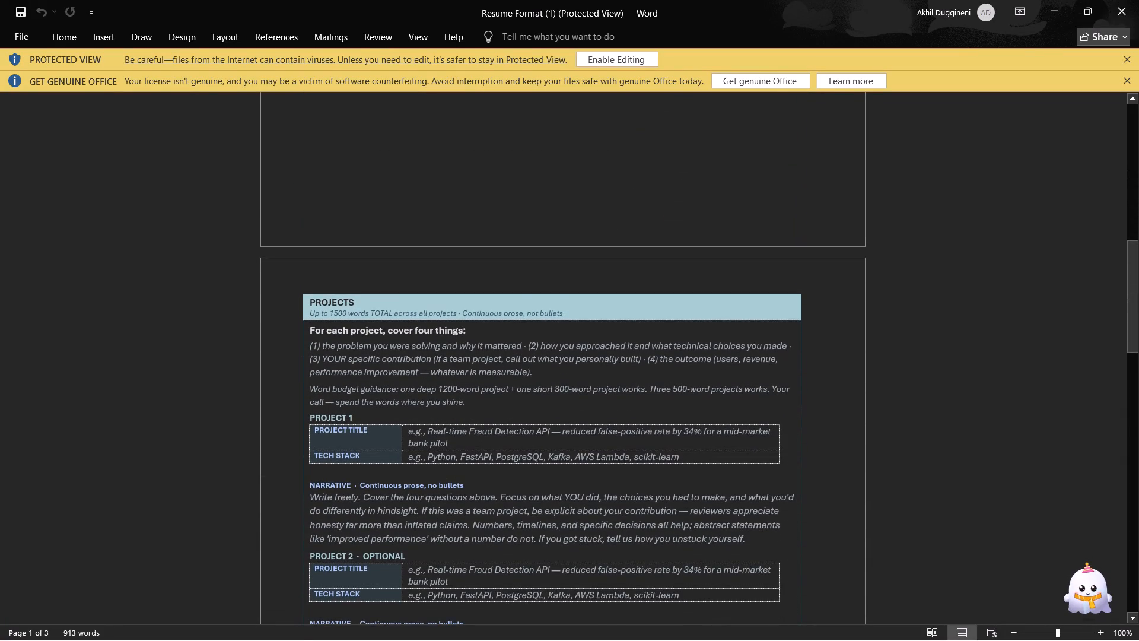
scroll(510, 245, "down", 3)
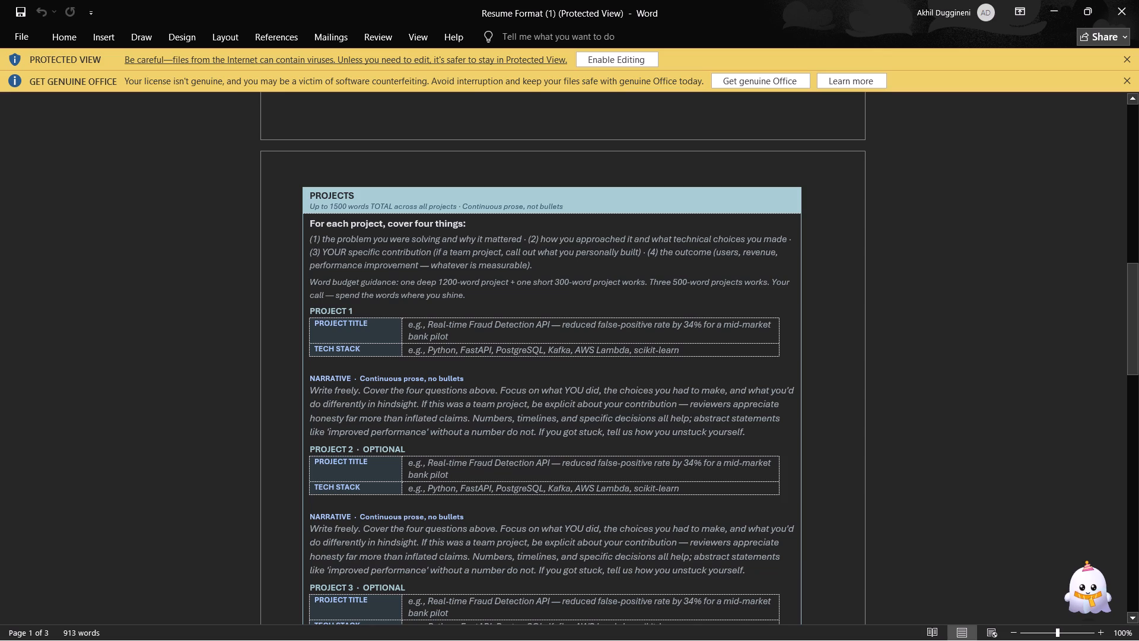
scroll(591, 382, "down", 3)
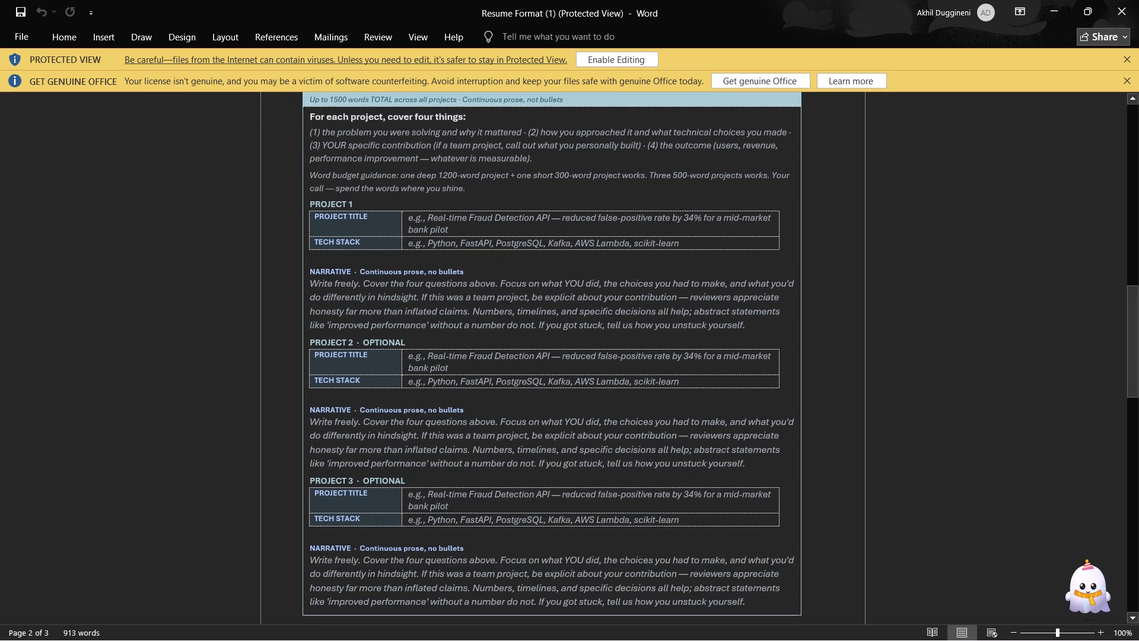
scroll(491, 335, "down", 7)
scroll(446, 322, "down", 12)
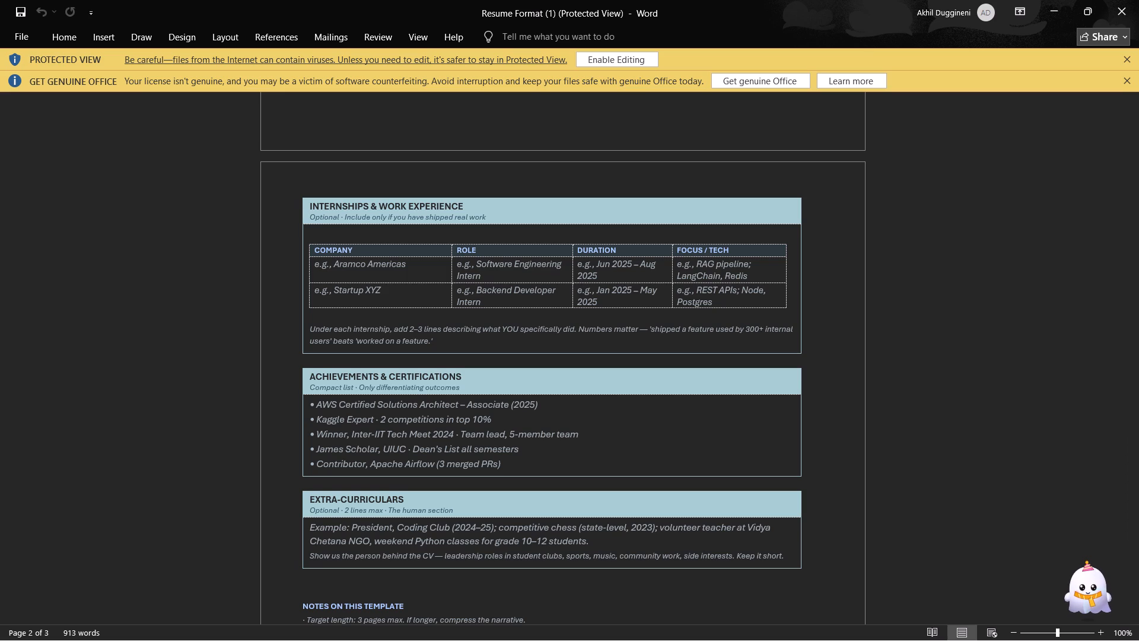
scroll(325, 219, "down", 5)
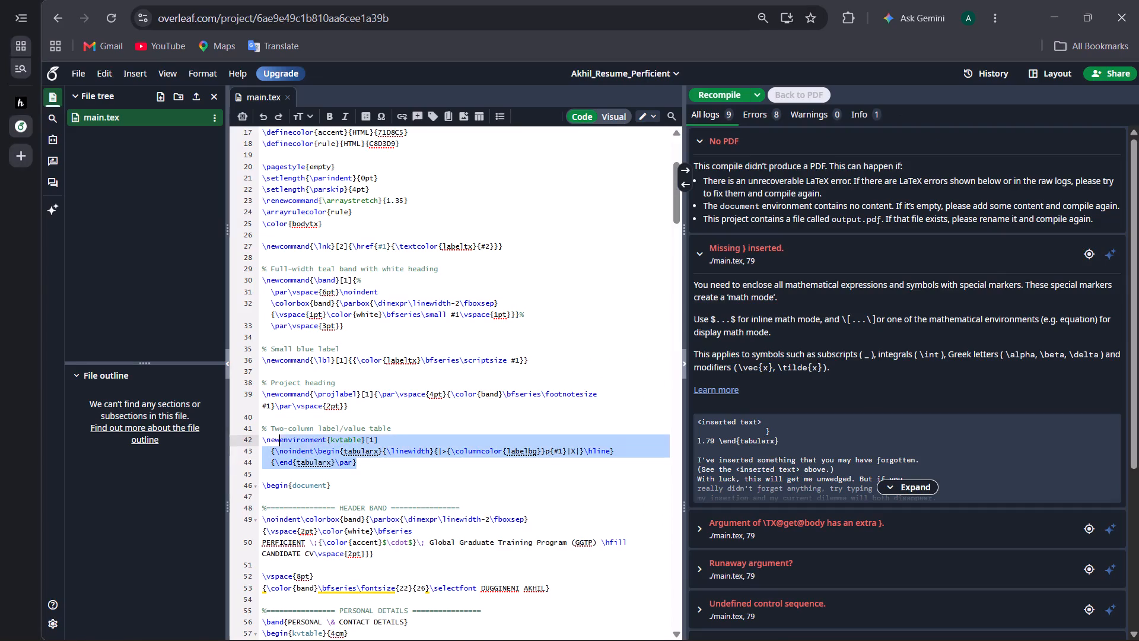
left_click_drag(278, 442, 264, 431)
key("ctrl+v")
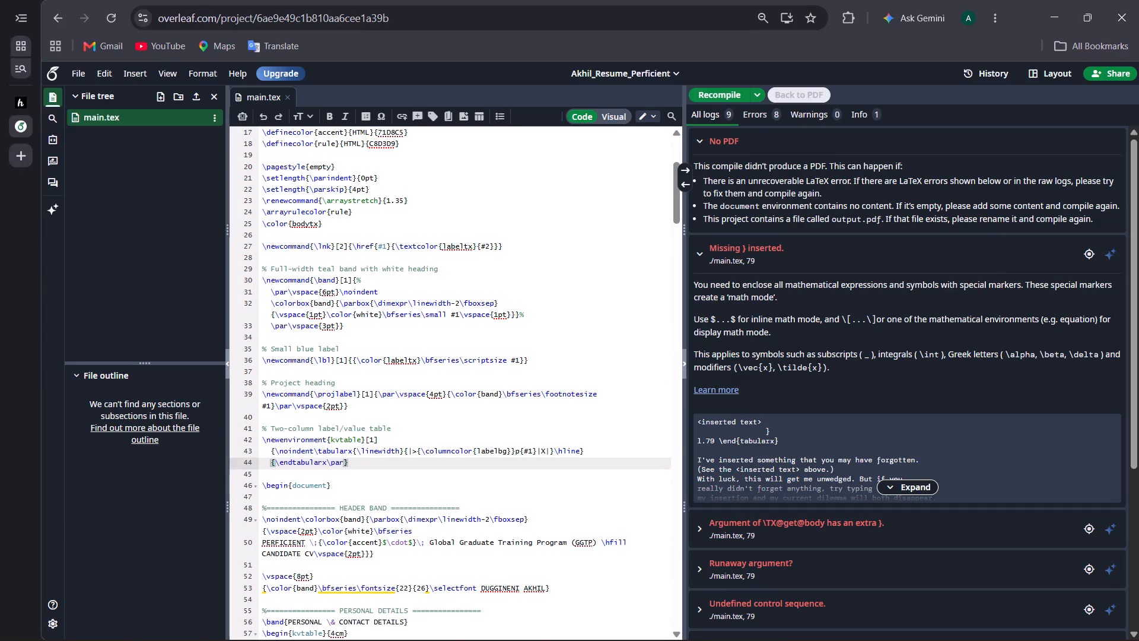
key("ctrl+s")
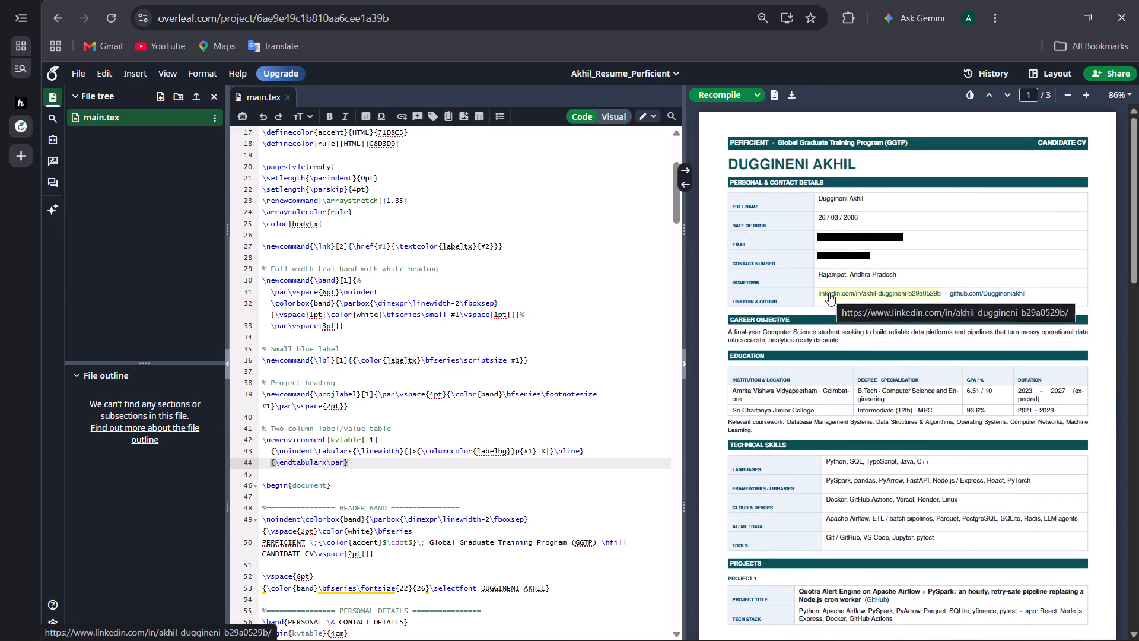
Examine all three pages of the compiled CV for layout and content, from the personal details through to the extra-curriculars.
scroll(722, 340, "up", 5)
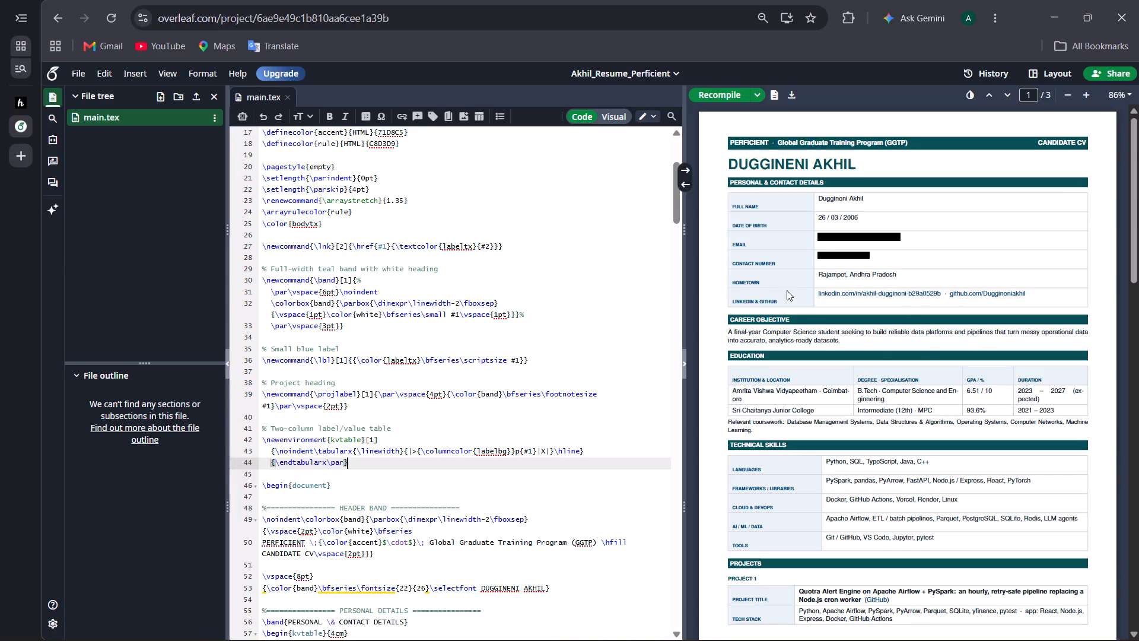
scroll(787, 290, "down", 2)
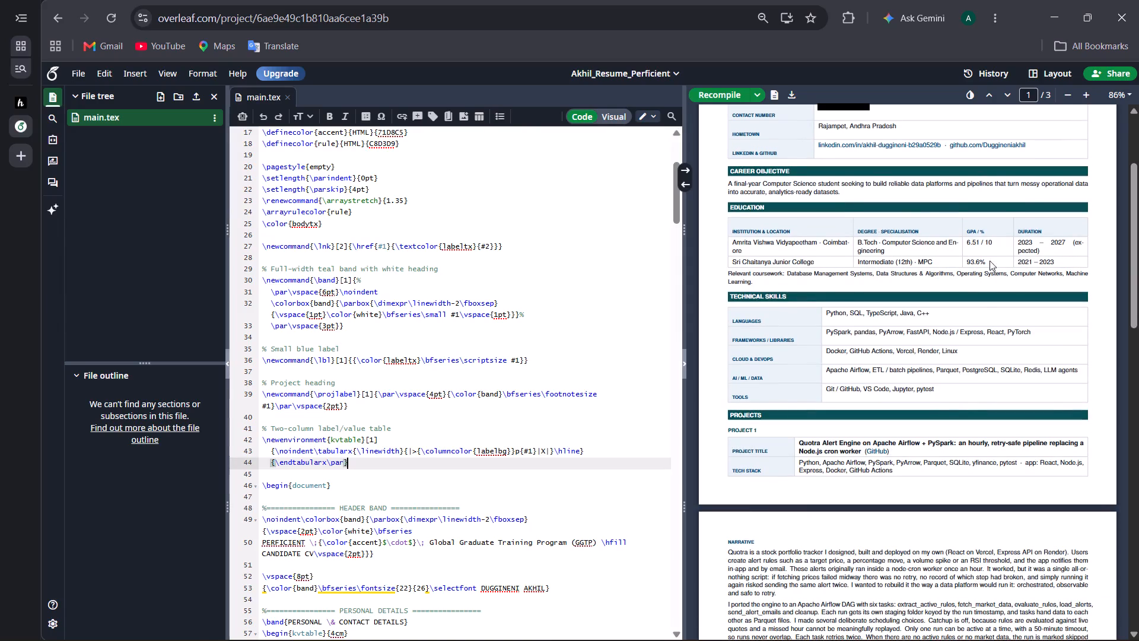
scroll(849, 270, "down", 1)
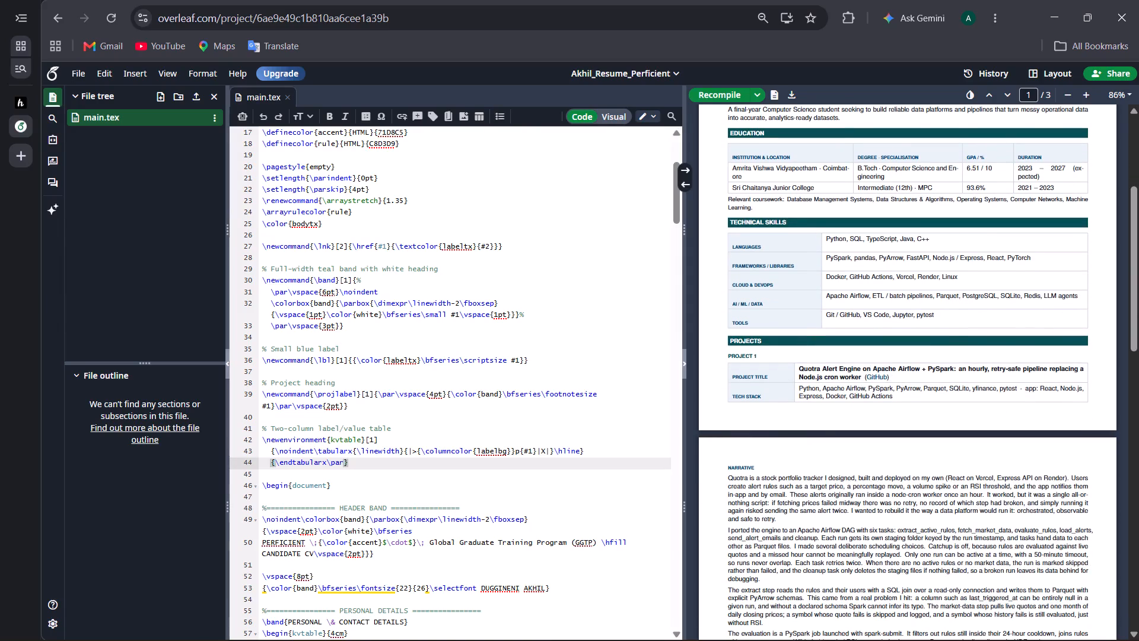
scroll(839, 255, "down", 5)
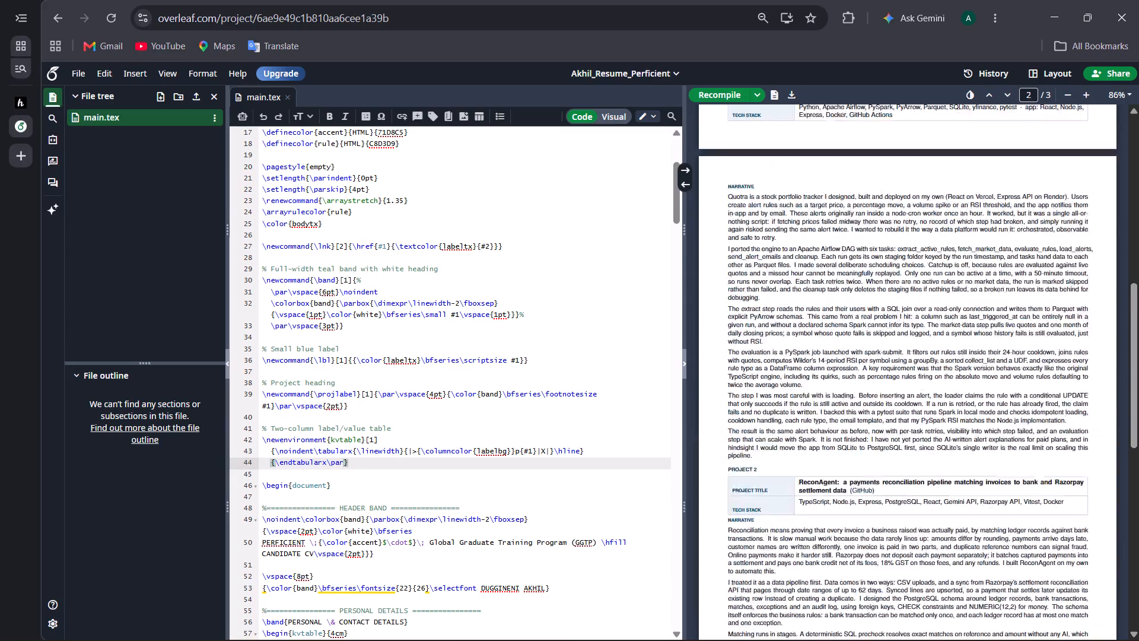
scroll(834, 256, "down", 9)
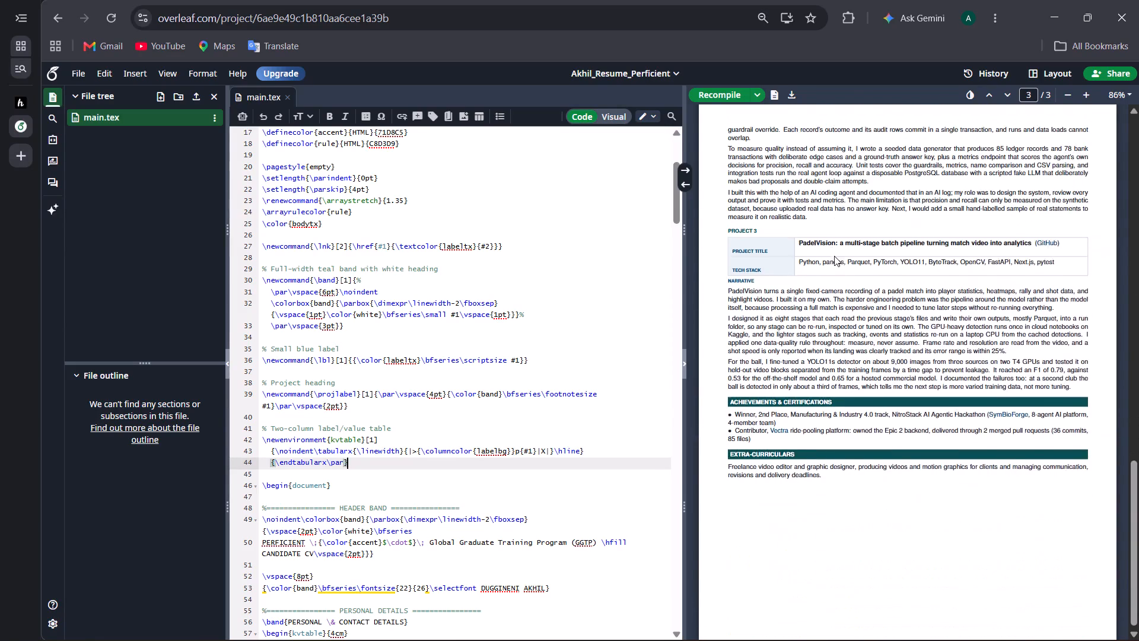
scroll(834, 257, "up", 18)
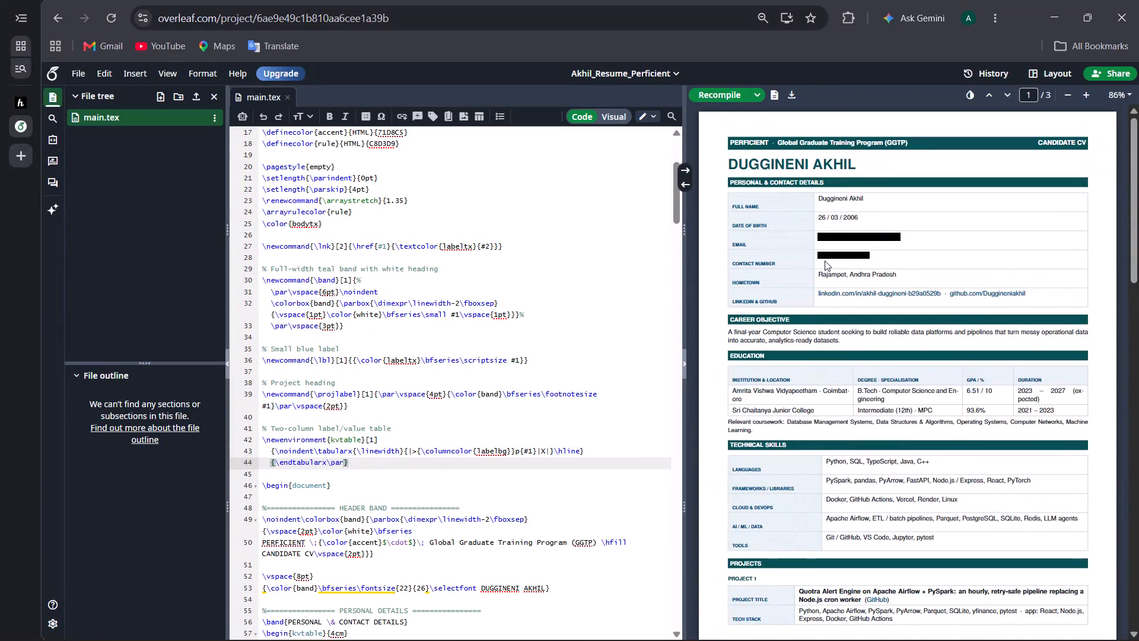
scroll(887, 275, "down", 8)
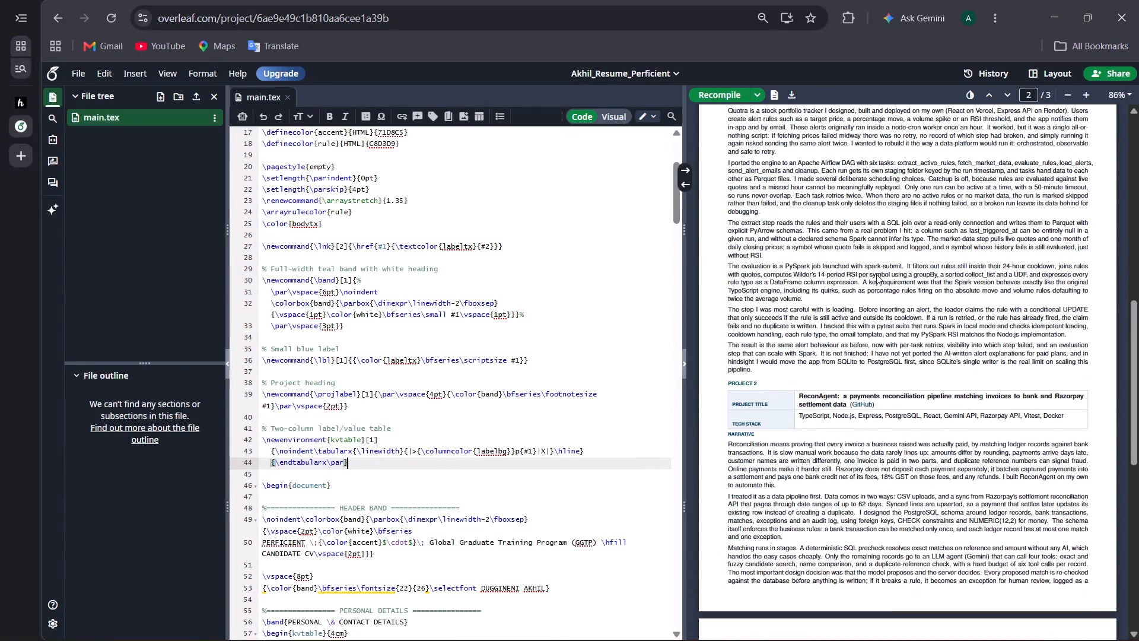
scroll(876, 273, "up", 1)
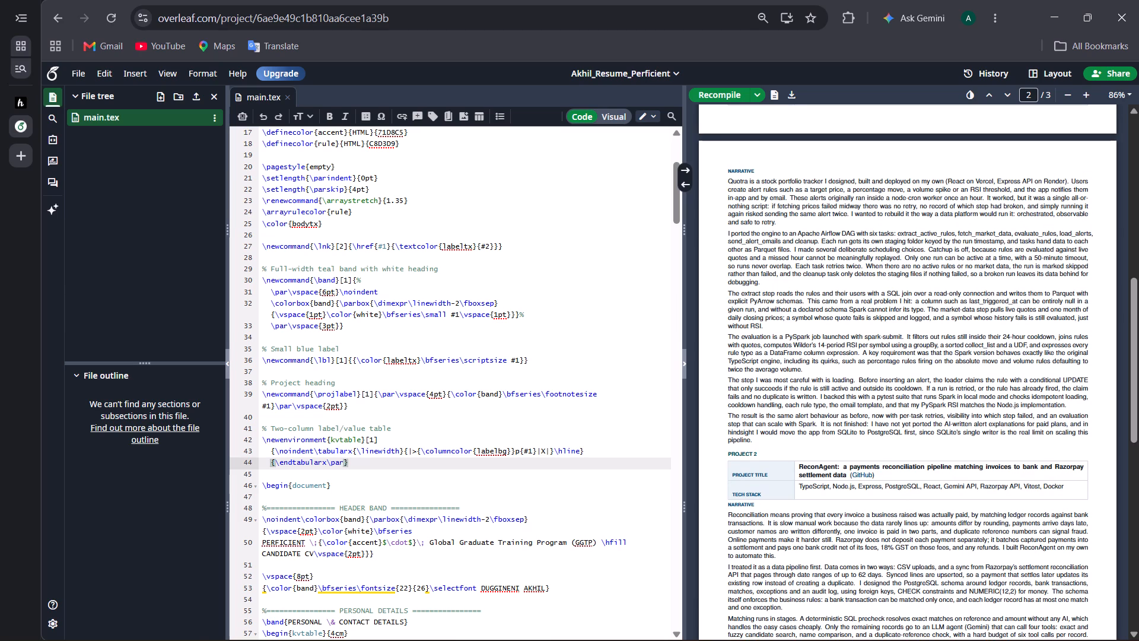
scroll(845, 272, "down", 2)
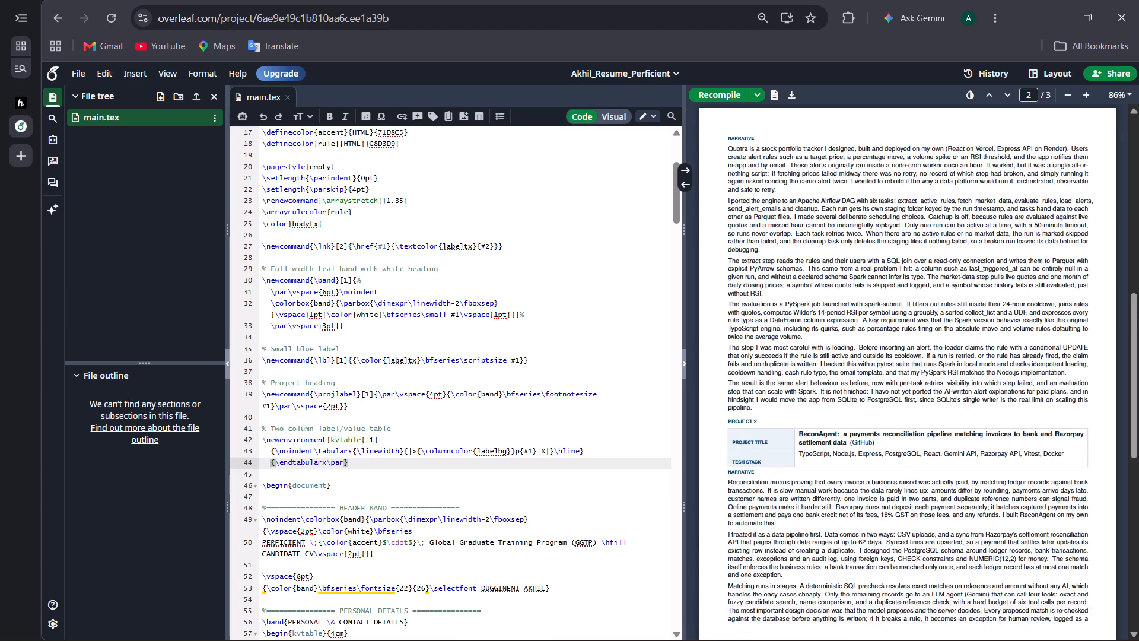
scroll(994, 306, "down", 2)
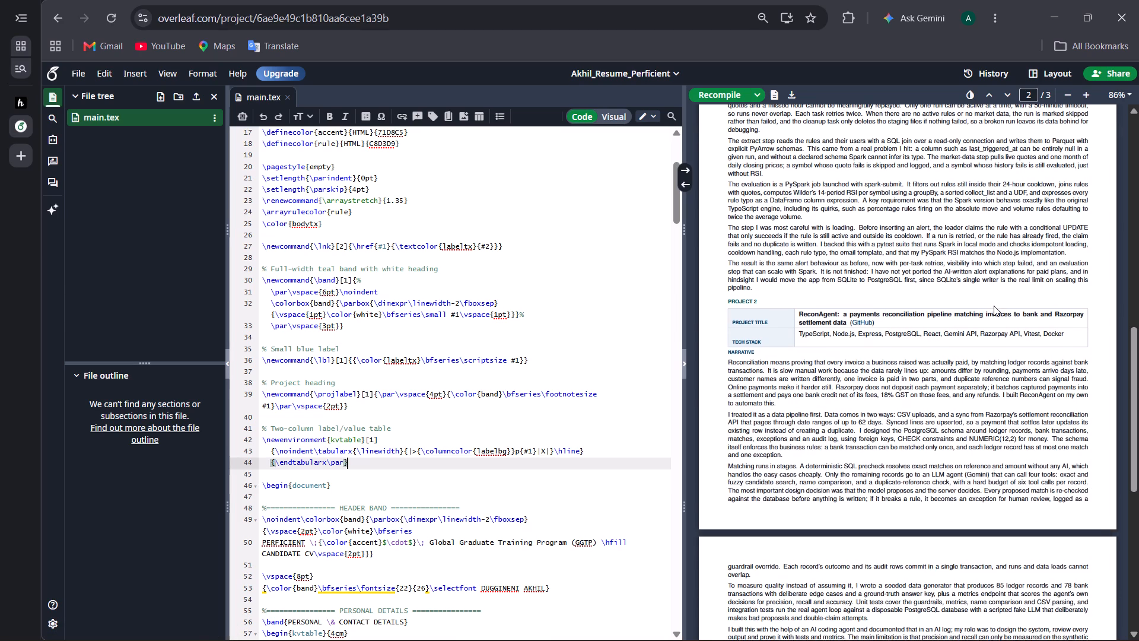
scroll(994, 306, "down", 1)
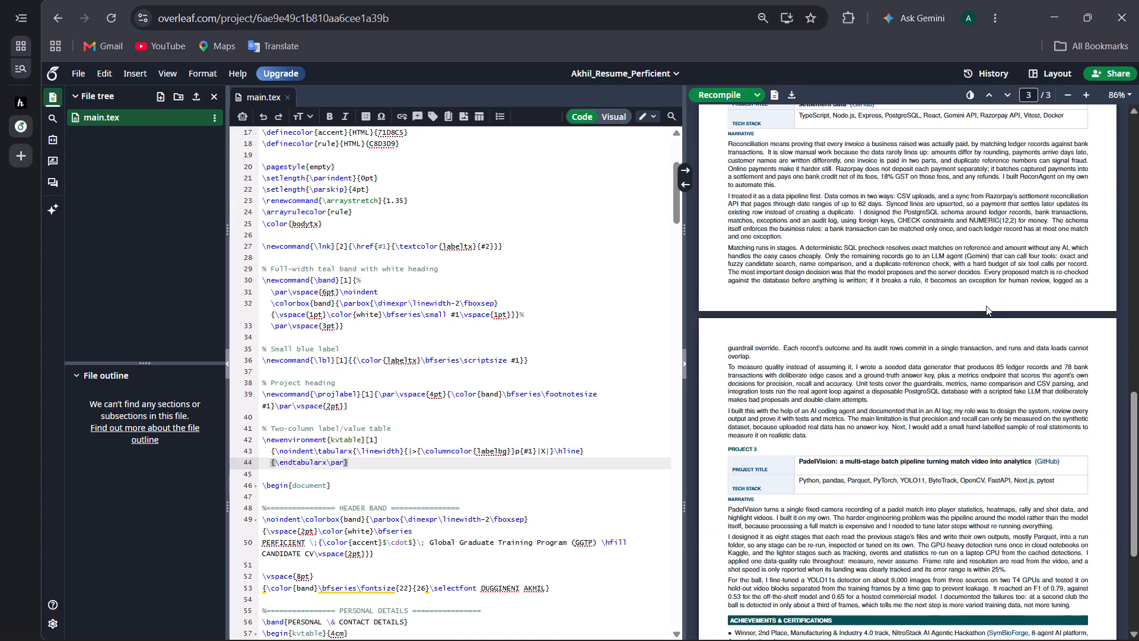
scroll(986, 306, "down", 5)
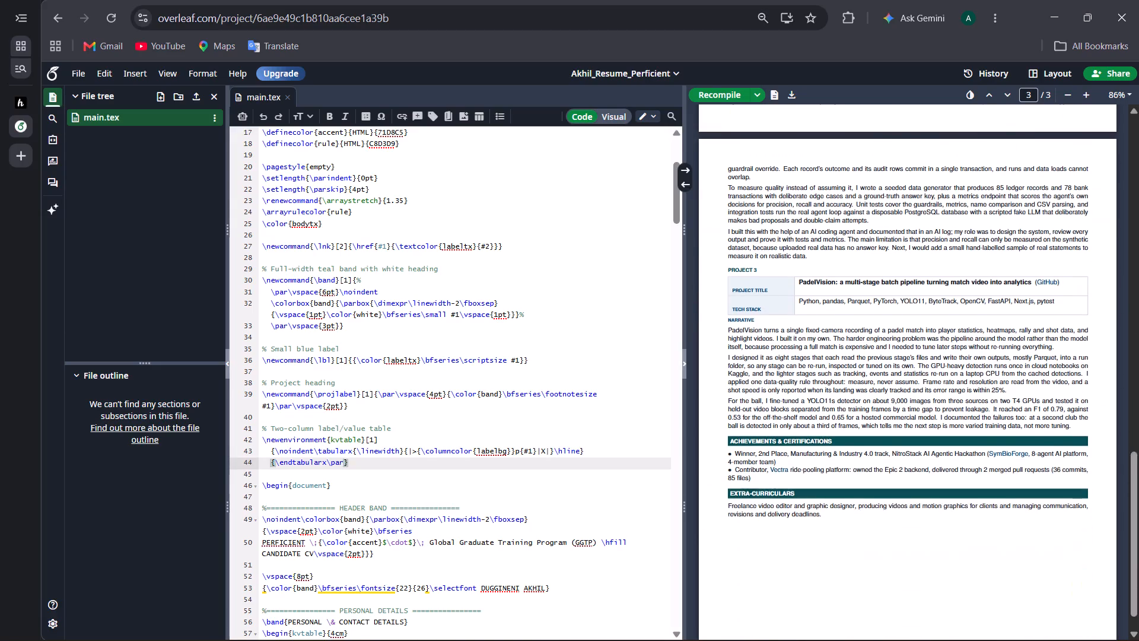
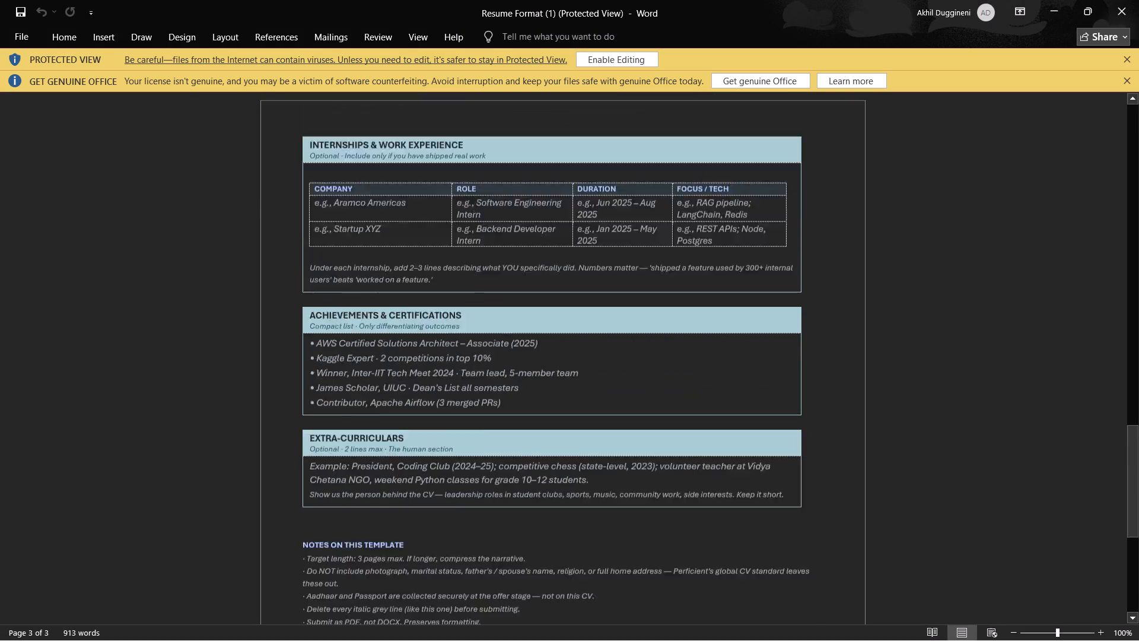
scroll(574, 284, "up", 6)
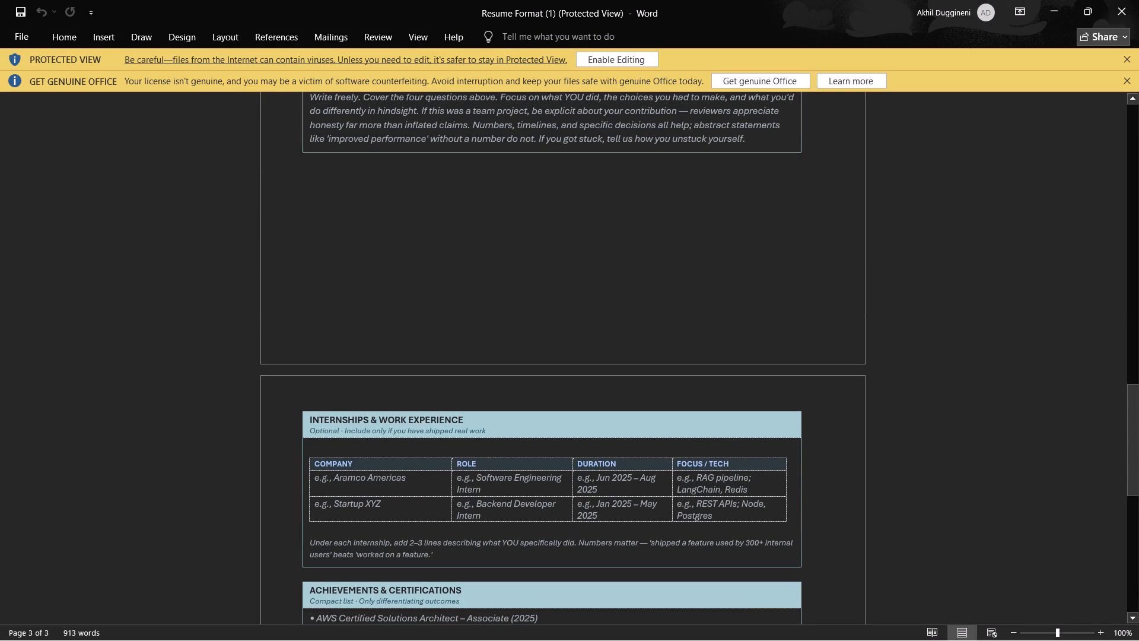
scroll(536, 344, "up", 9)
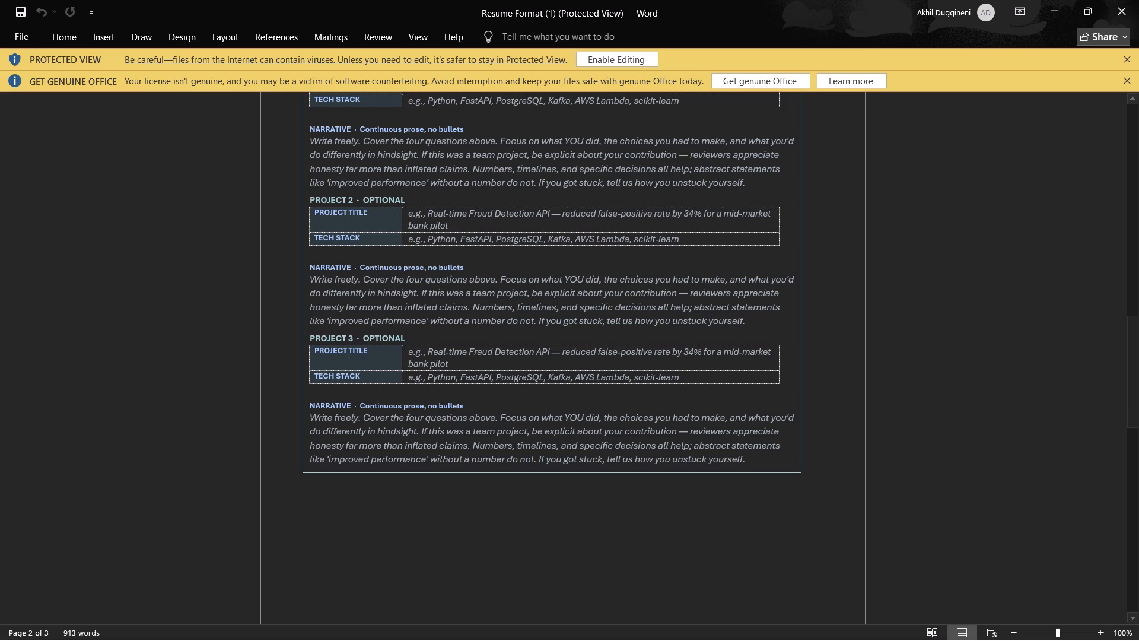
scroll(625, 481, "up", 5)
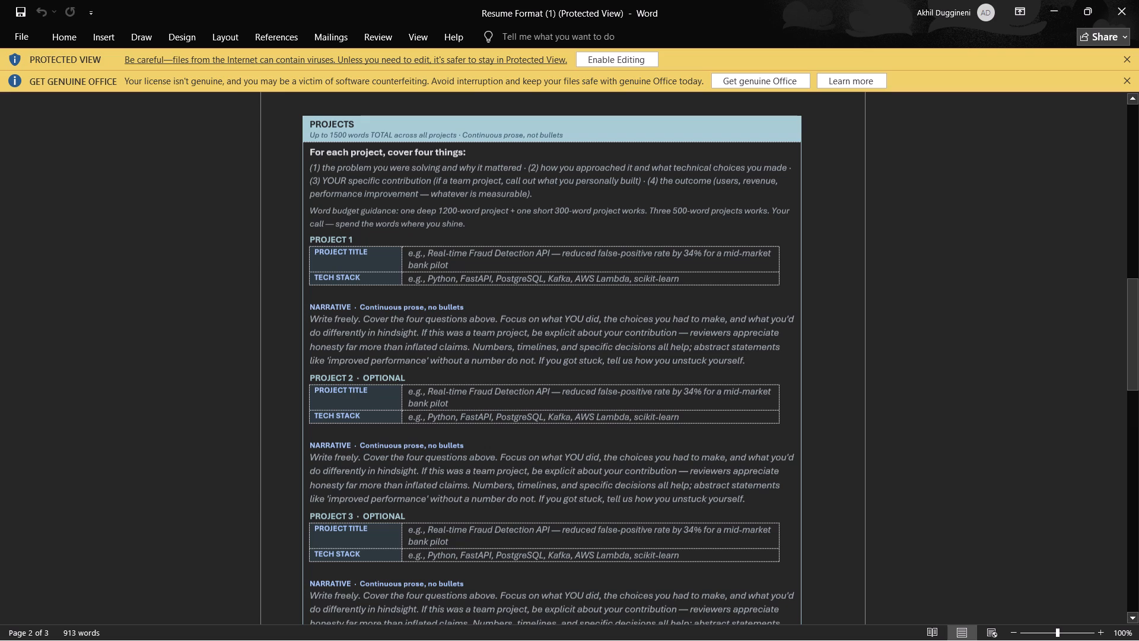
scroll(635, 331, "up", 2)
Switch to Overleaf and read through the compiled CV, examining the length of the three project narratives.
key("alt+Tab")
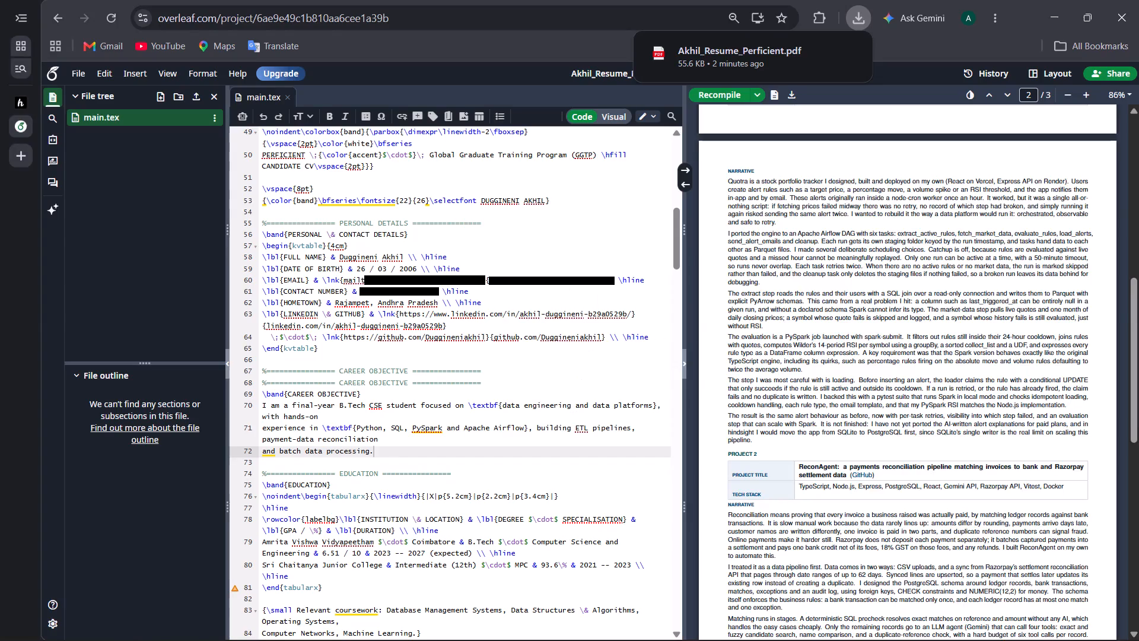
scroll(796, 328, "up", 5)
scroll(796, 328, "down", 1)
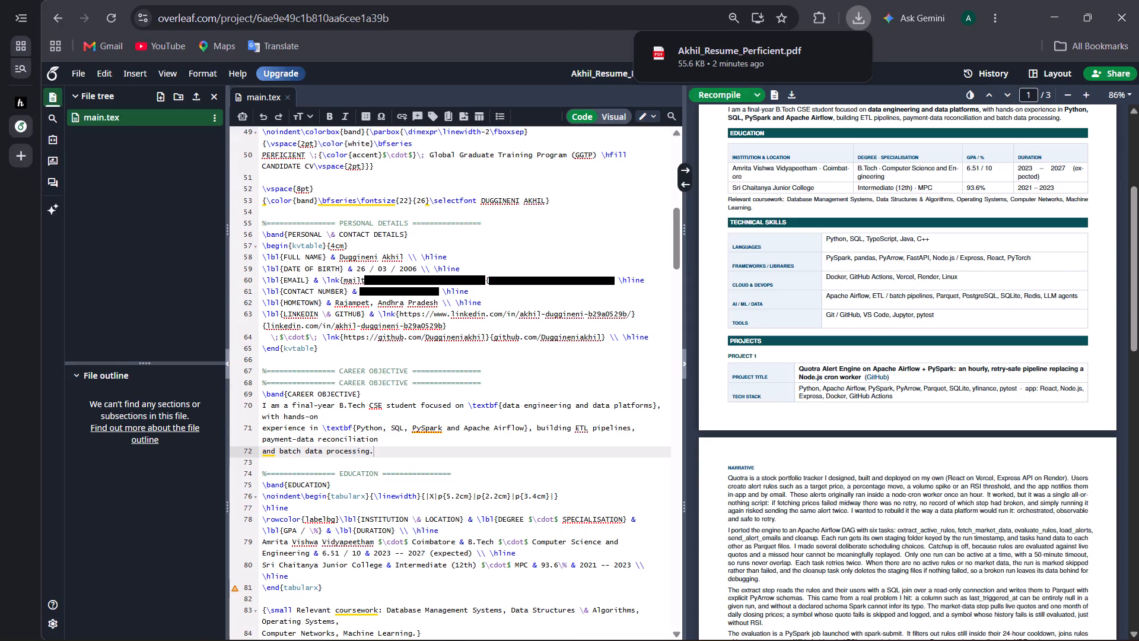
scroll(922, 275, "down", 2)
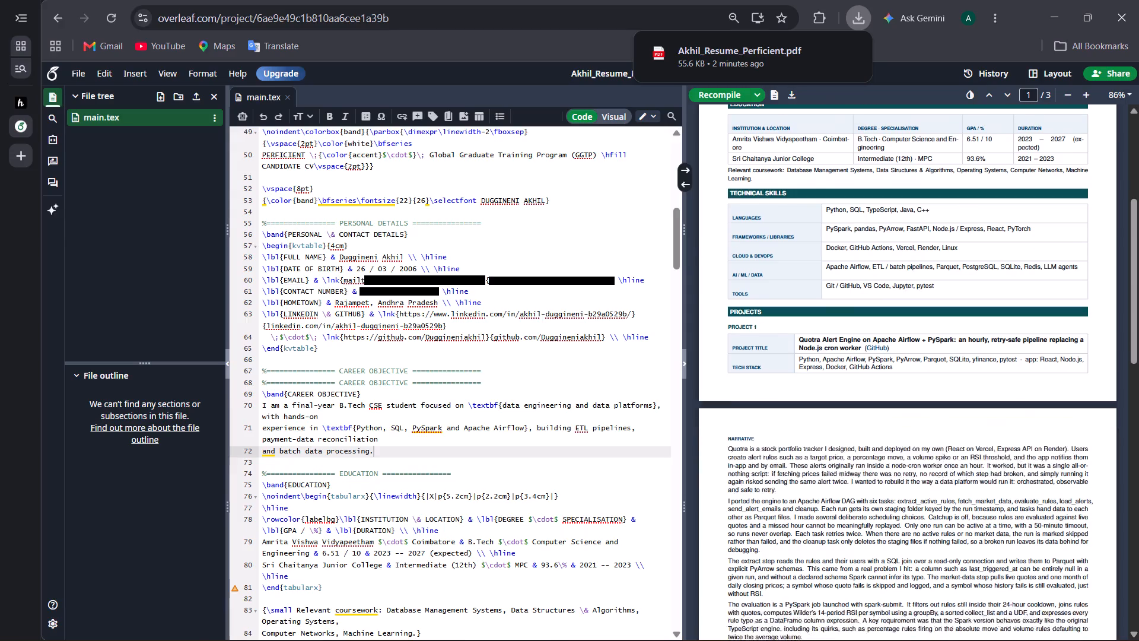
scroll(922, 275, "down", 2)
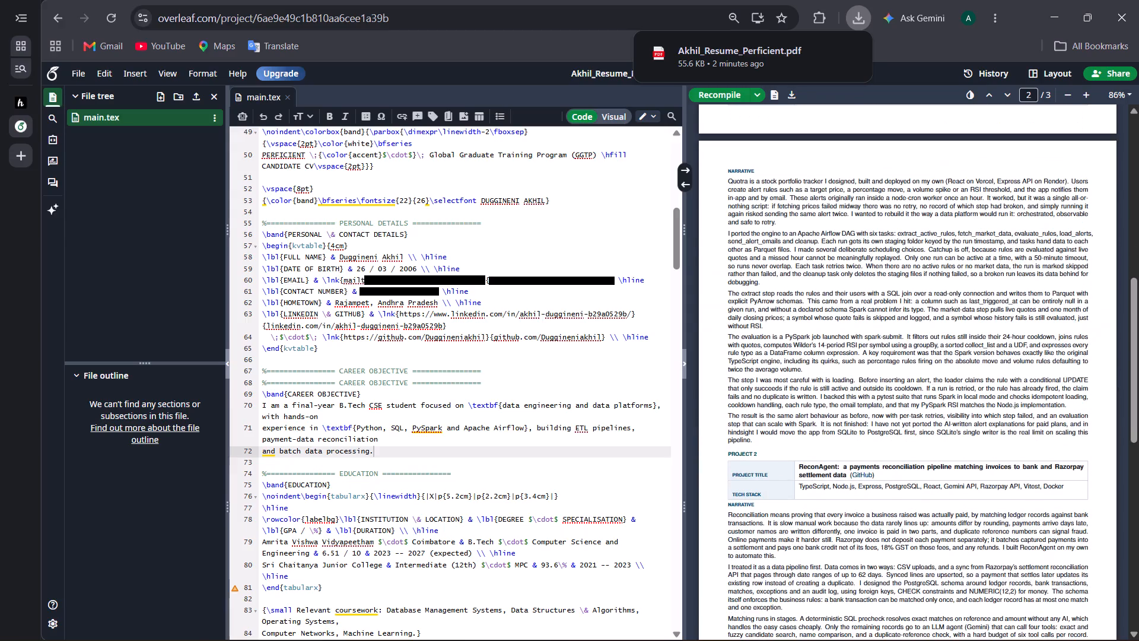
scroll(922, 275, "down", 1)
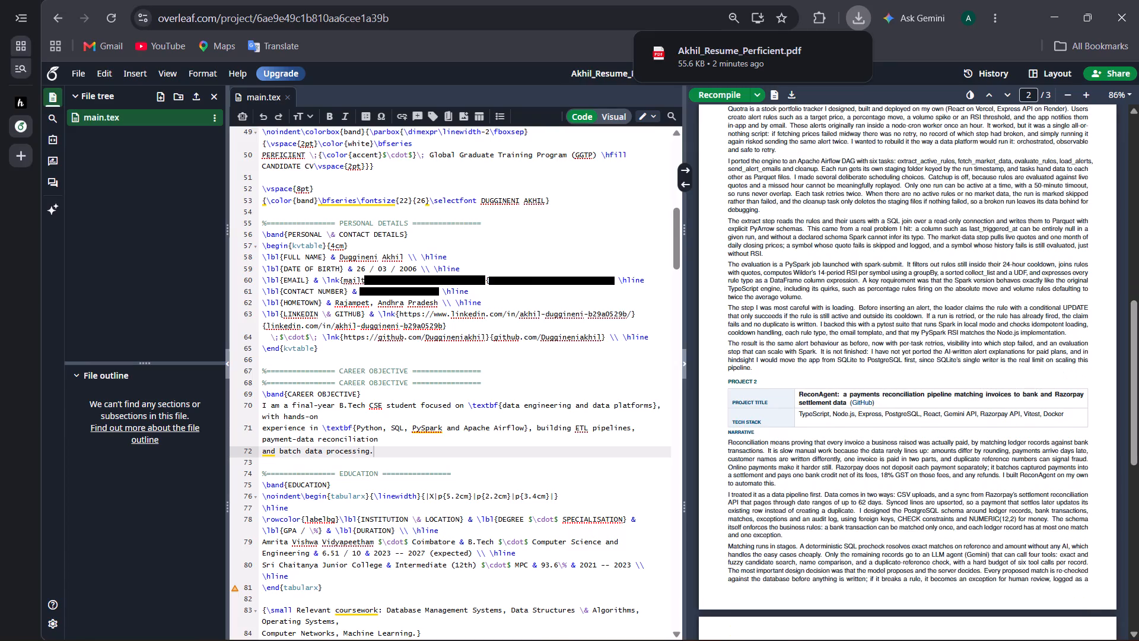
scroll(922, 275, "down", 4)
scroll(922, 276, "up", 2)
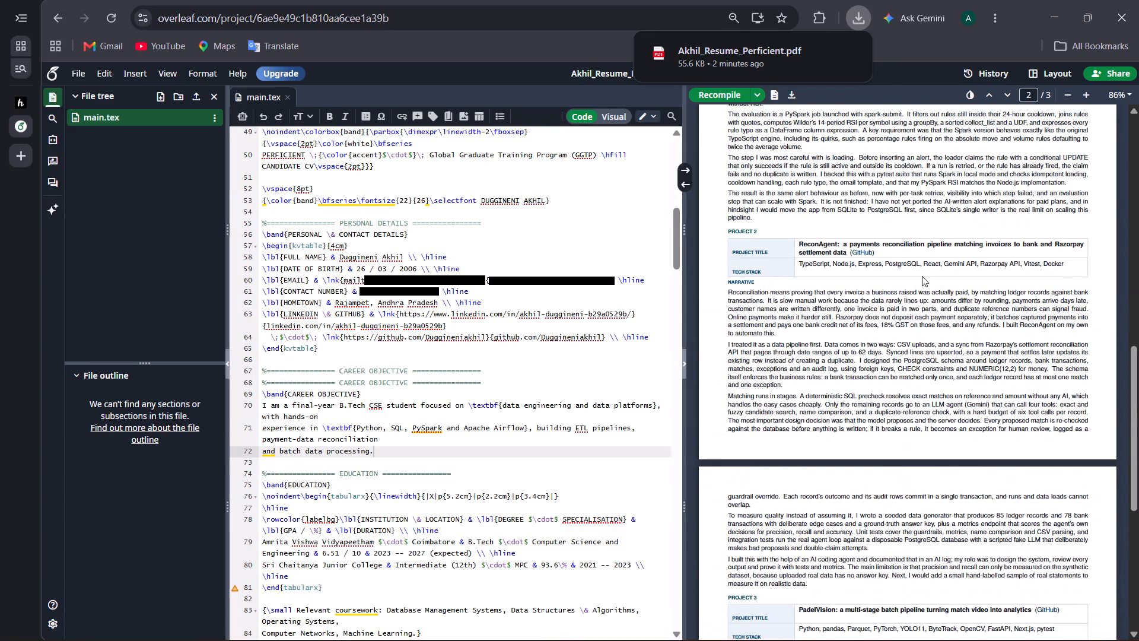
scroll(922, 276, "down", 3)
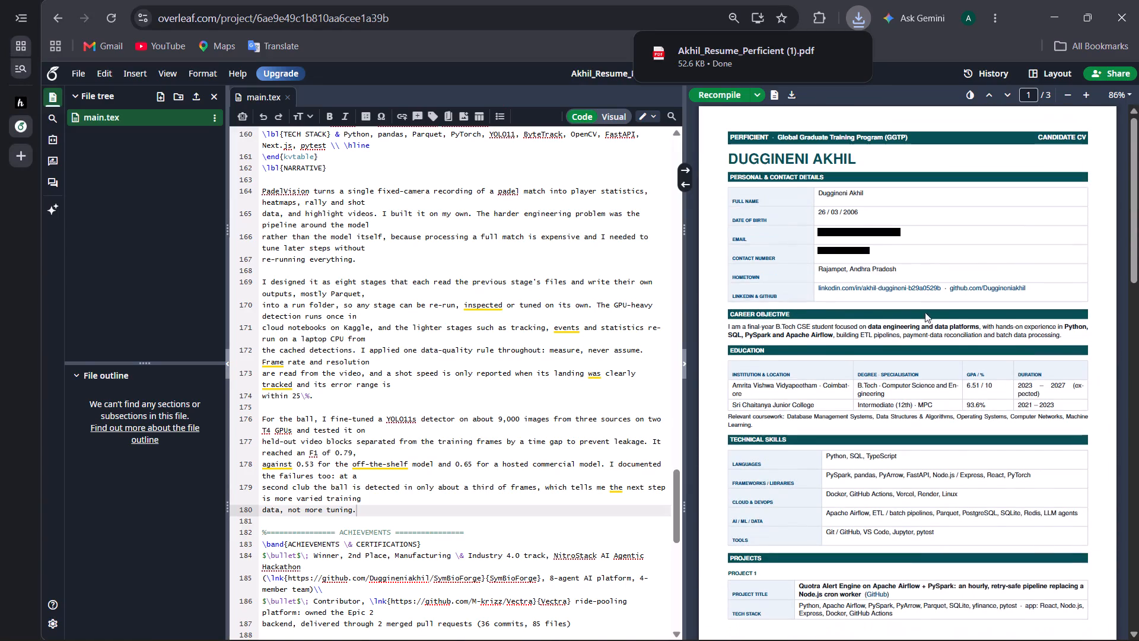
middle_click(970, 290)
middle_click(927, 292)
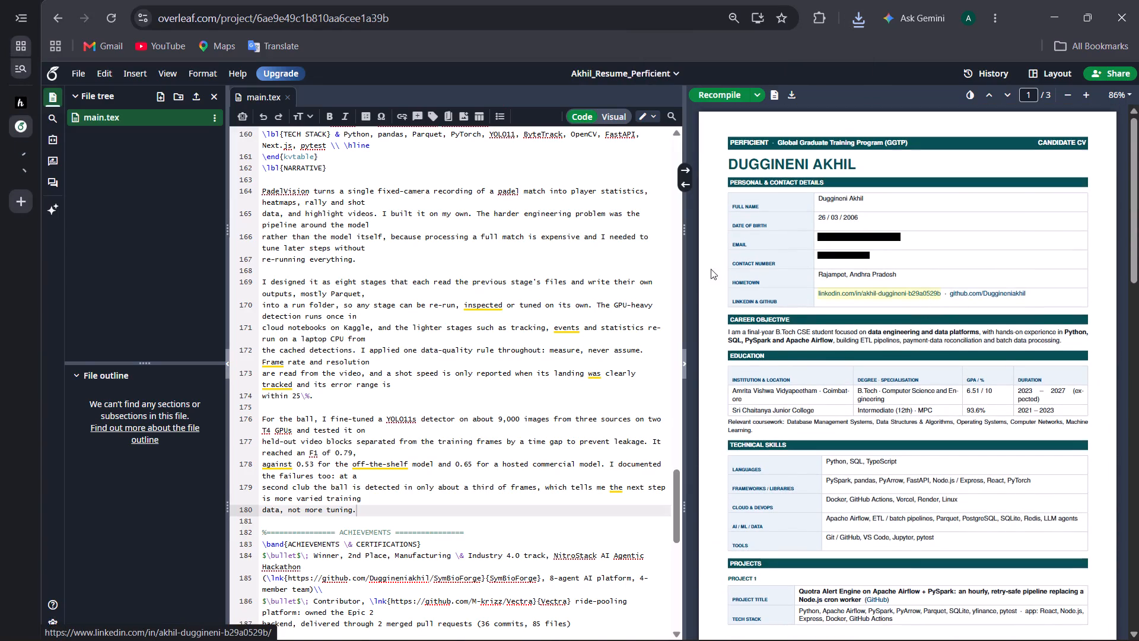
left_click(26, 153)
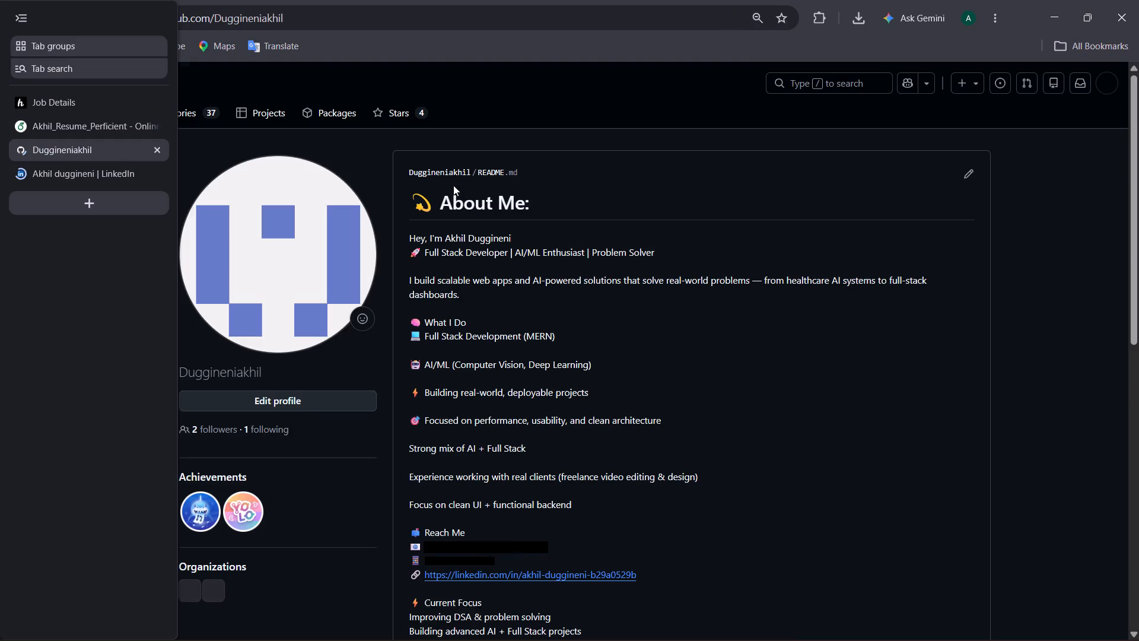
middle_click(36, 145)
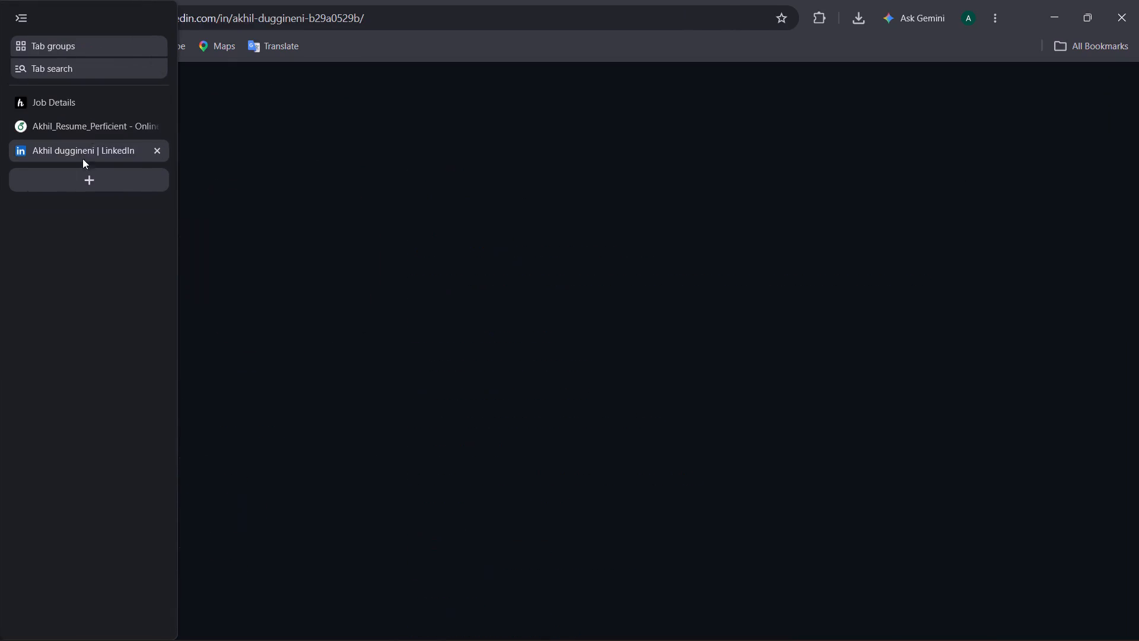
middle_click(87, 152)
Open the GitHub link of each of the three projects in the PDF preview to check it, closing each repository page.
scroll(812, 285, "down", 1)
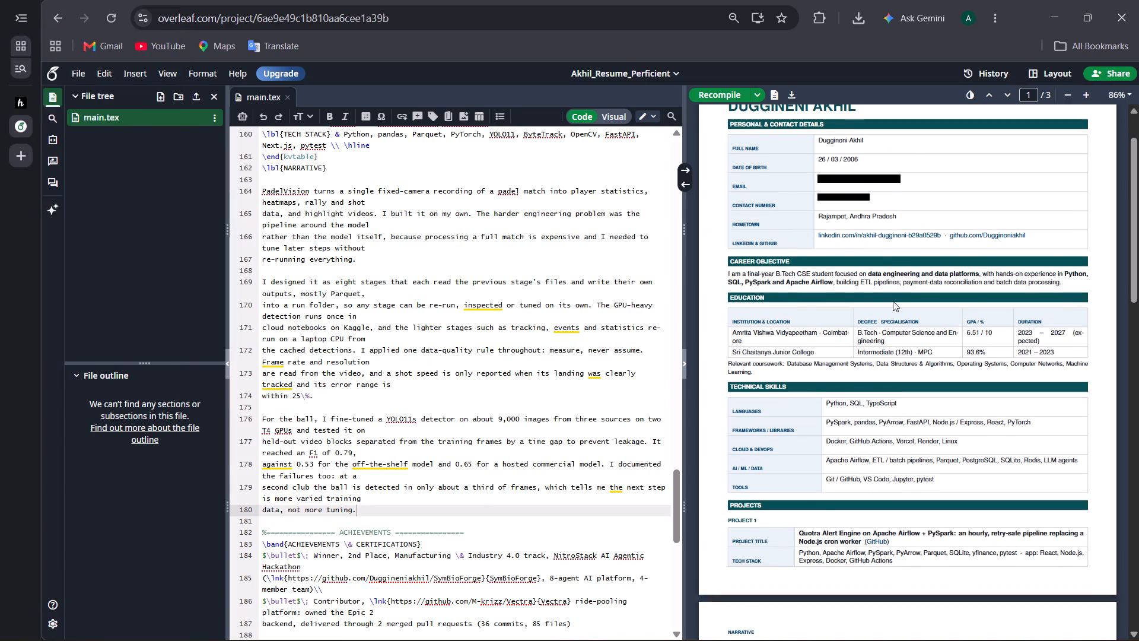
scroll(960, 318, "down", 4)
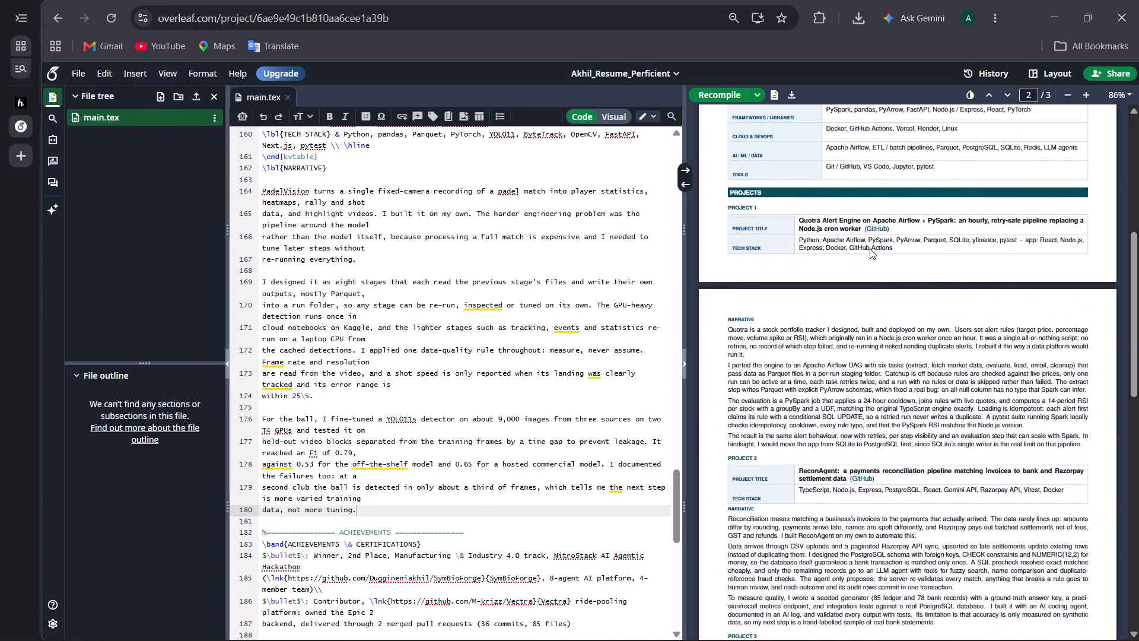
middle_click(872, 229)
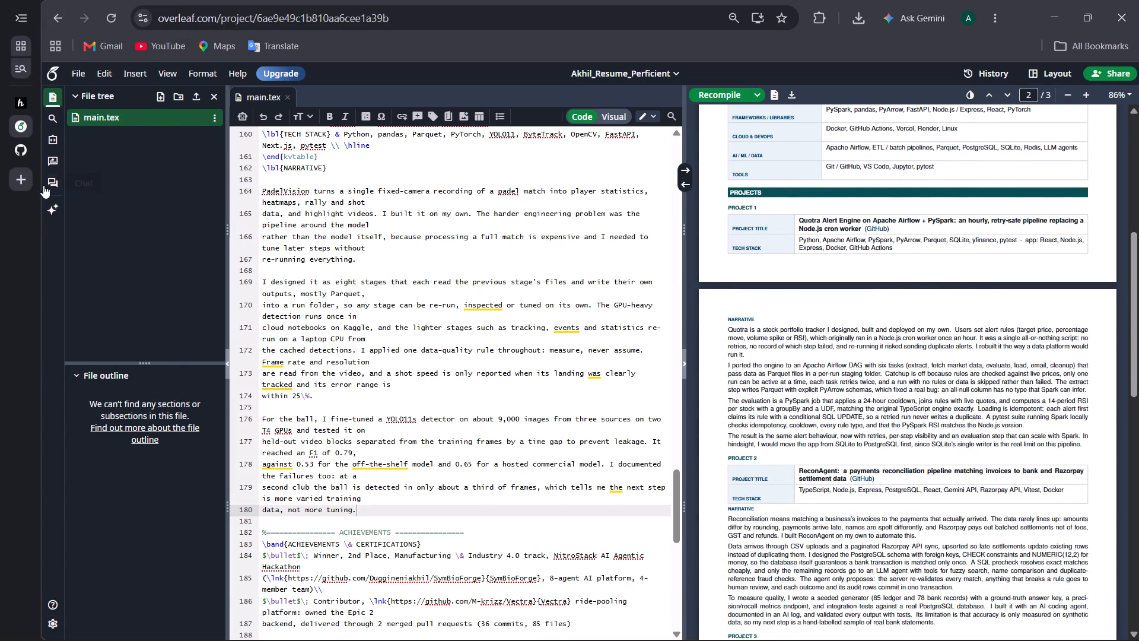
left_click(30, 155)
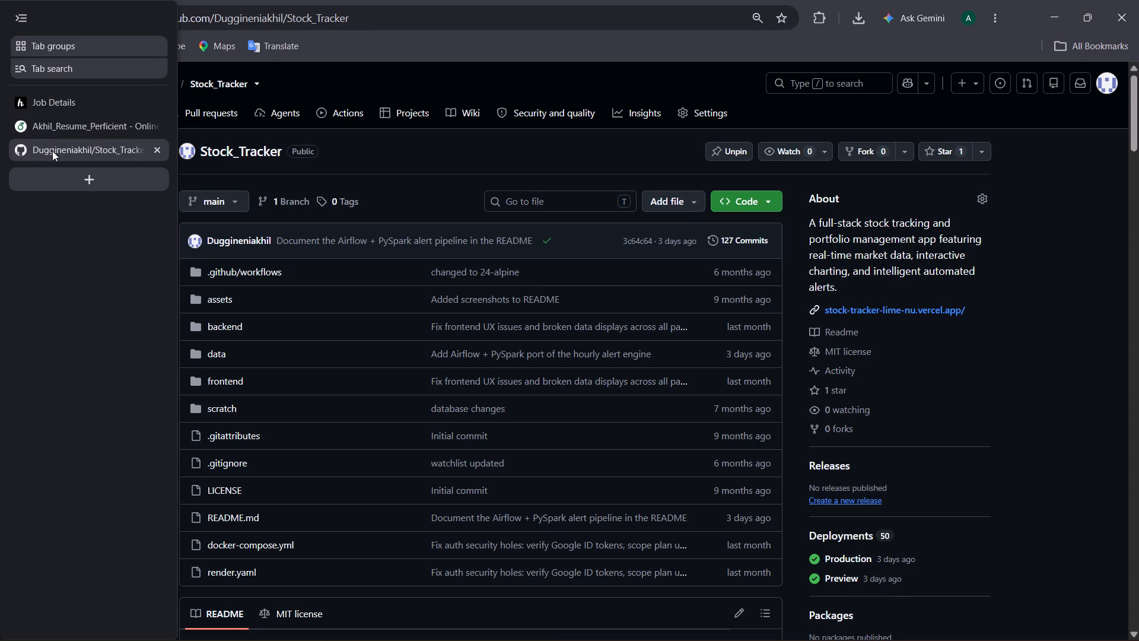
middle_click(52, 151)
scroll(809, 310, "down", 2)
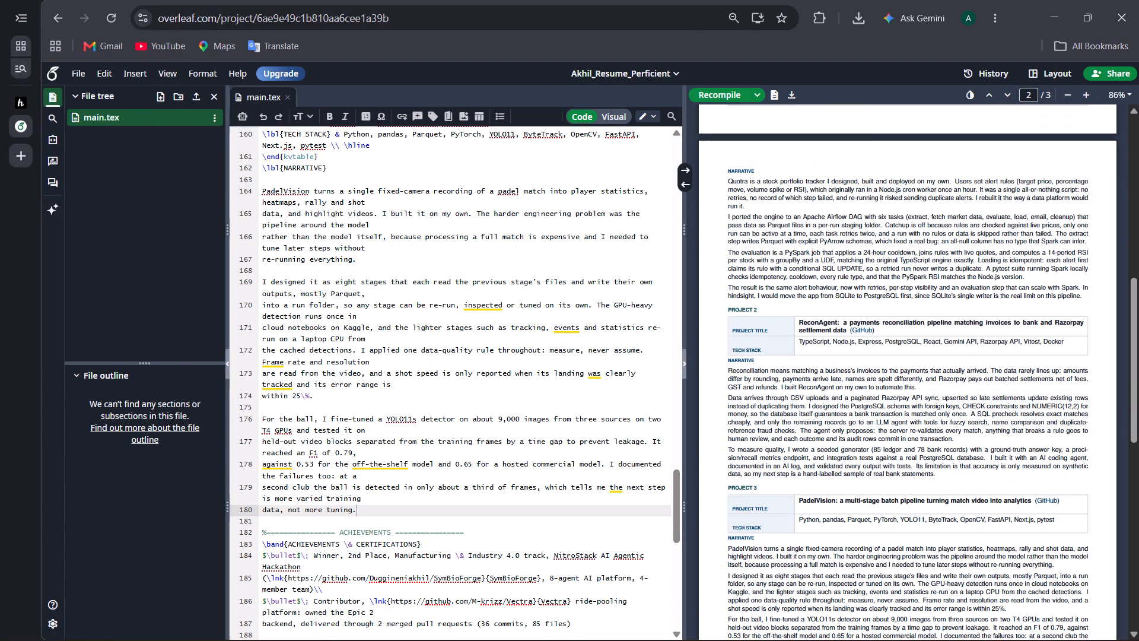
middle_click(858, 329)
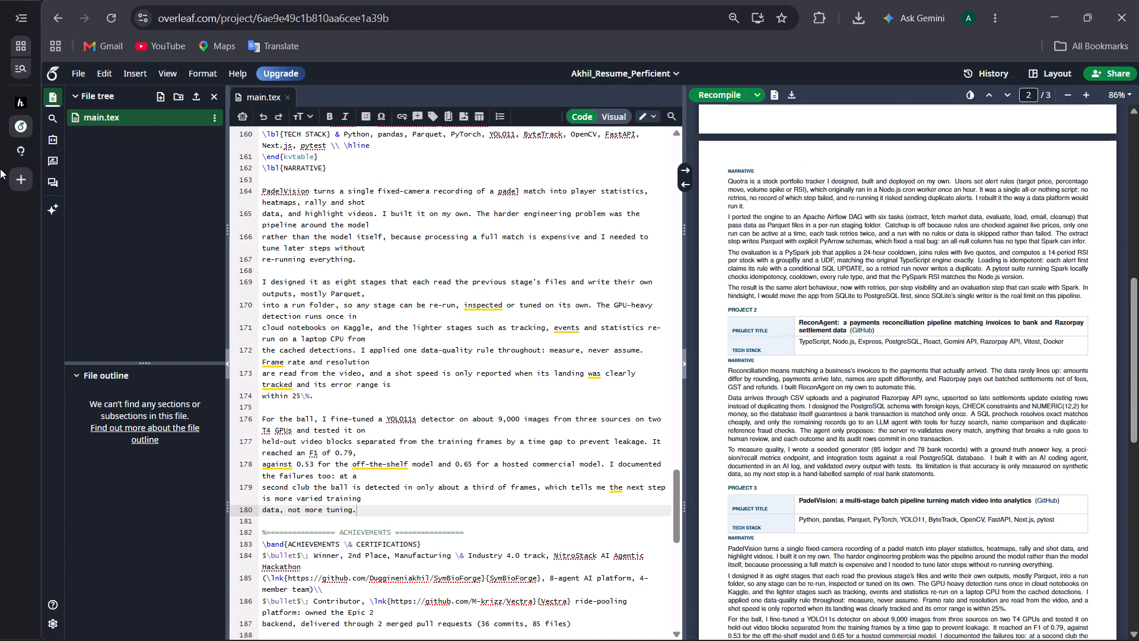
left_click(91, 156)
middle_click(91, 156)
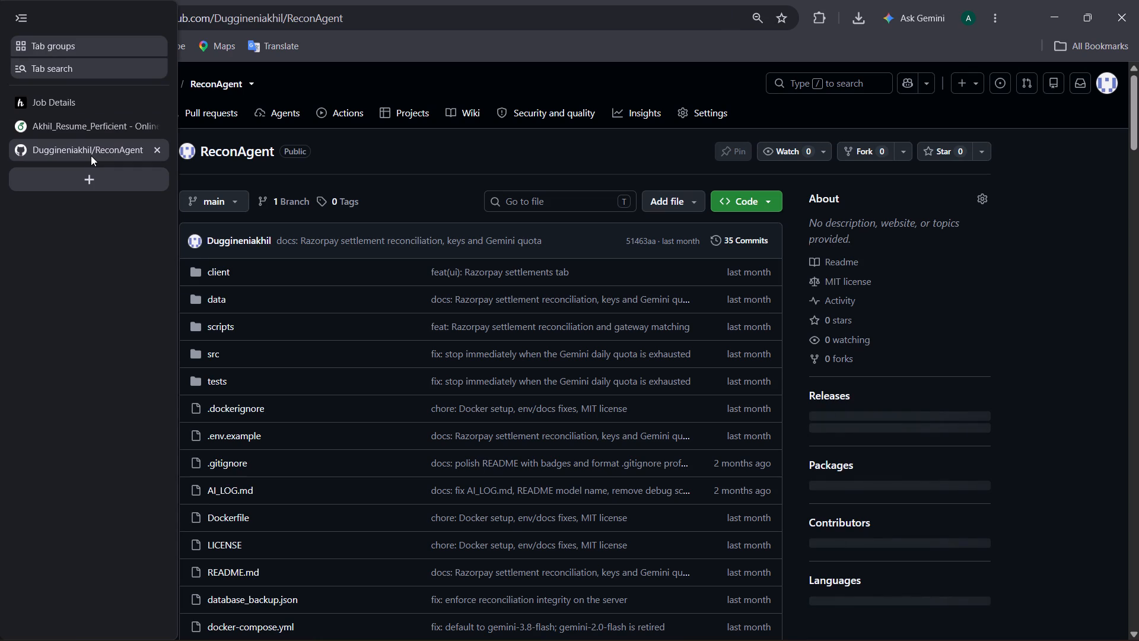
scroll(927, 296, "down", 1)
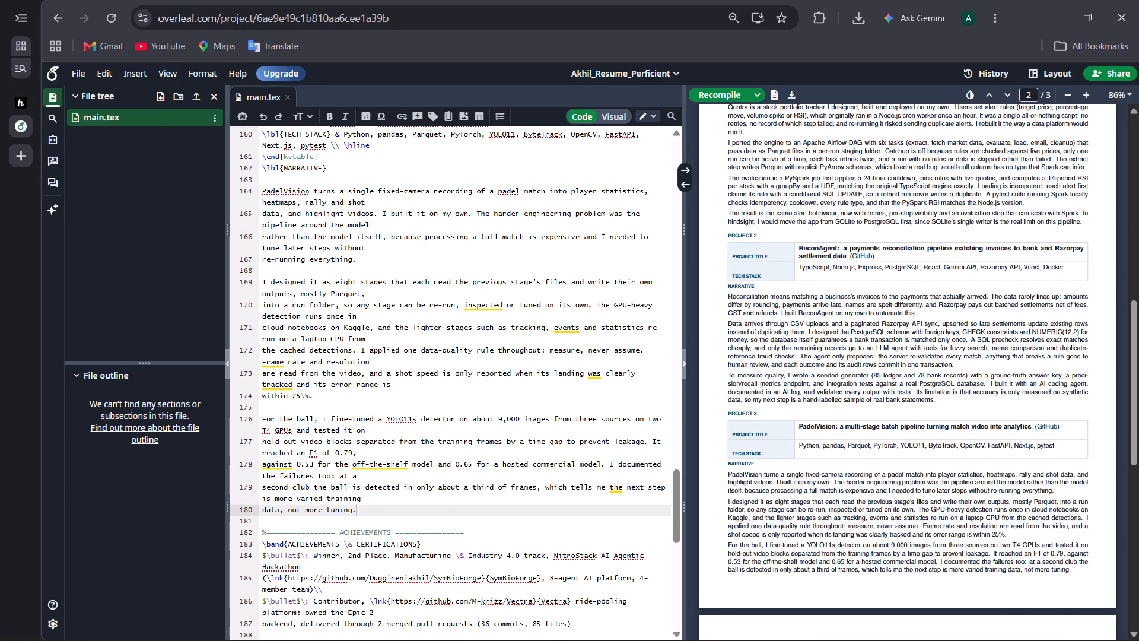
scroll(873, 280, "down", 2)
middle_click(1043, 280)
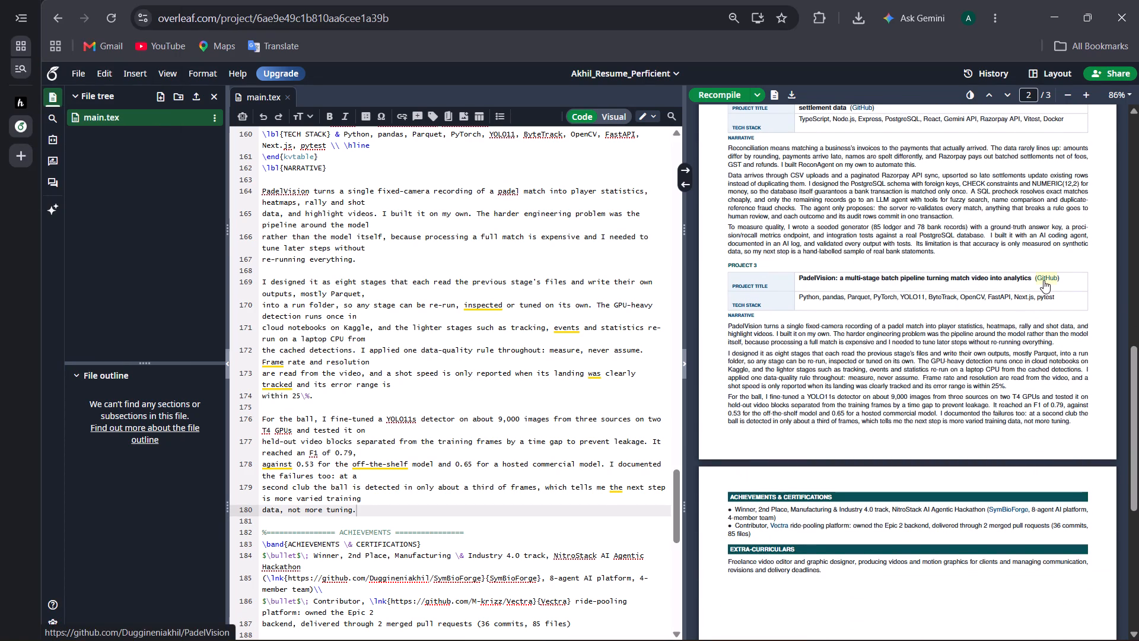
left_click(21, 154)
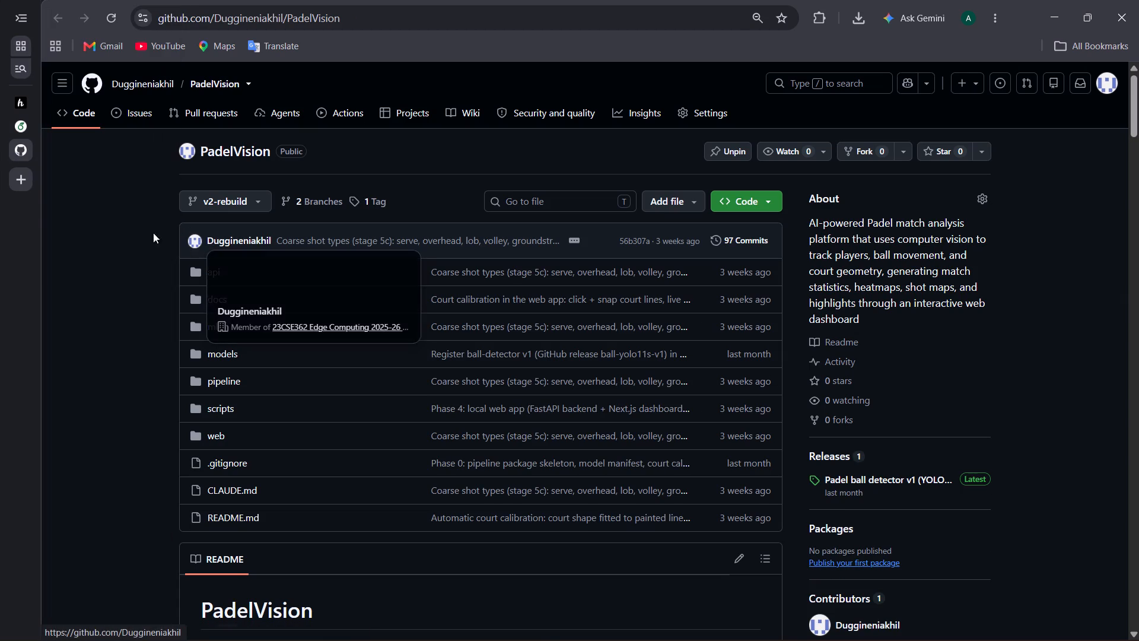
middle_click(83, 154)
scroll(908, 323, "down", 1)
left_click(886, 319)
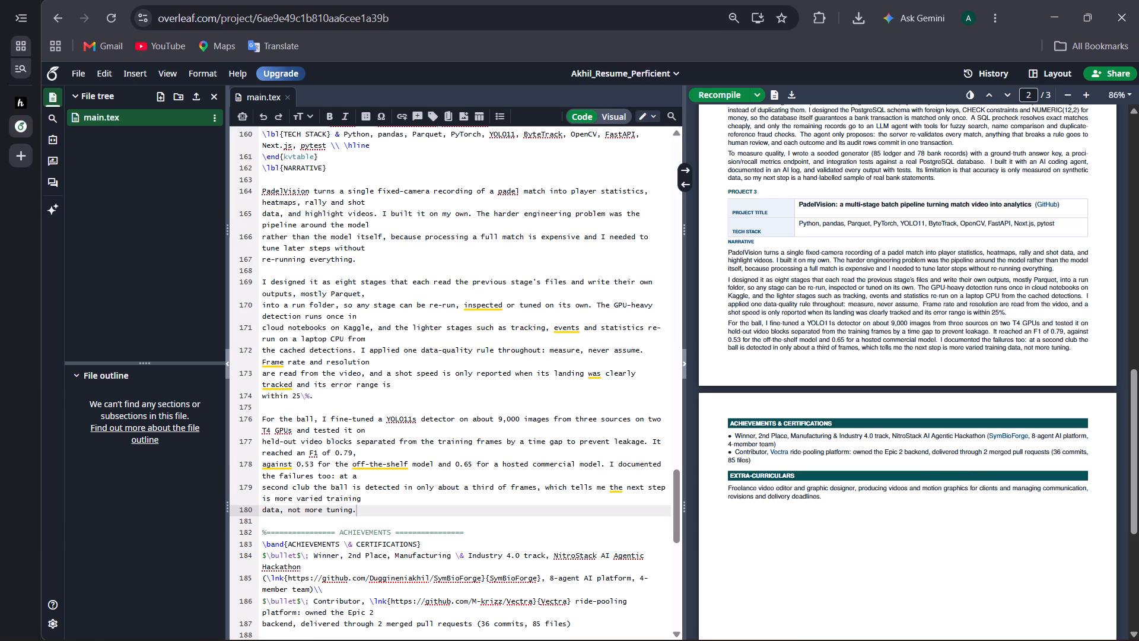
scroll(527, 418, "down", 13)
scroll(524, 412, "up", 4)
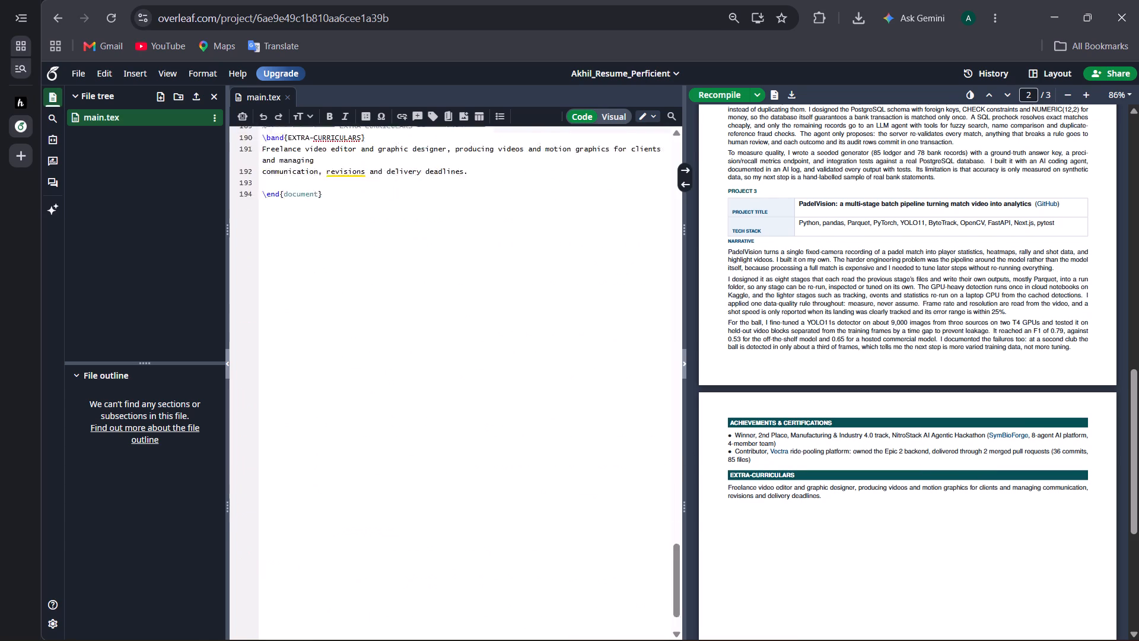
scroll(524, 412, "up", 2)
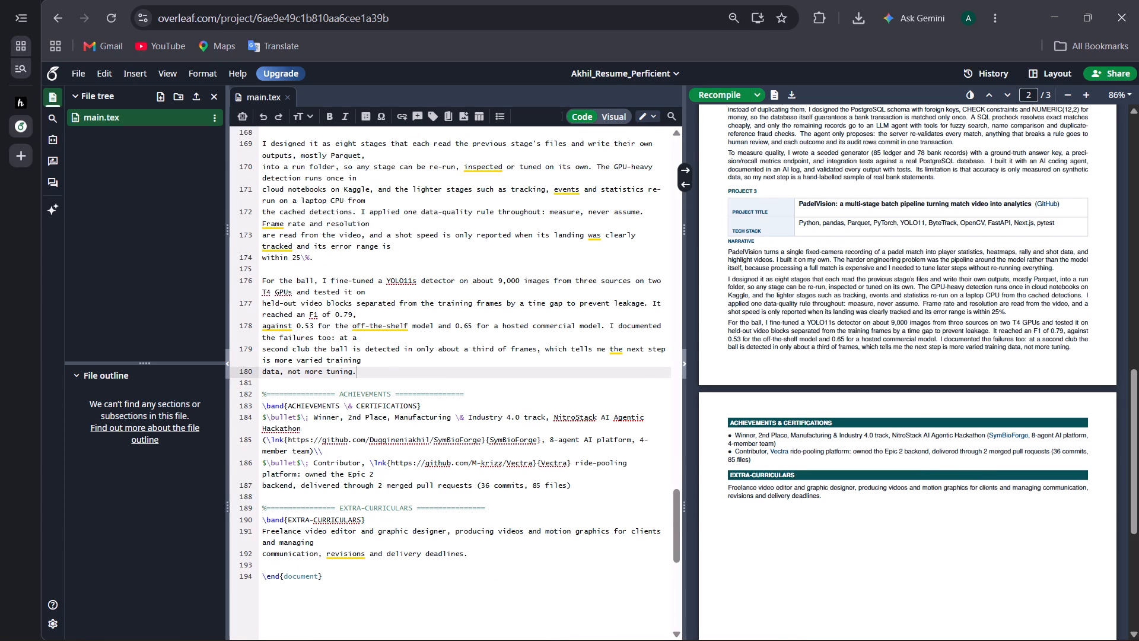
left_click_drag(584, 484, 355, 465)
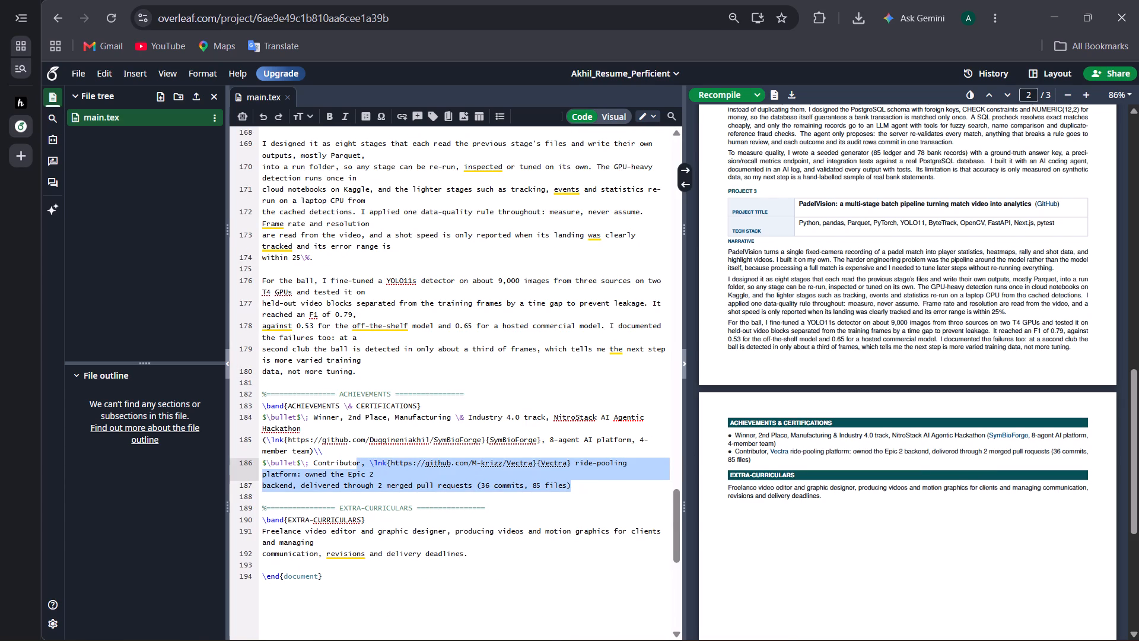
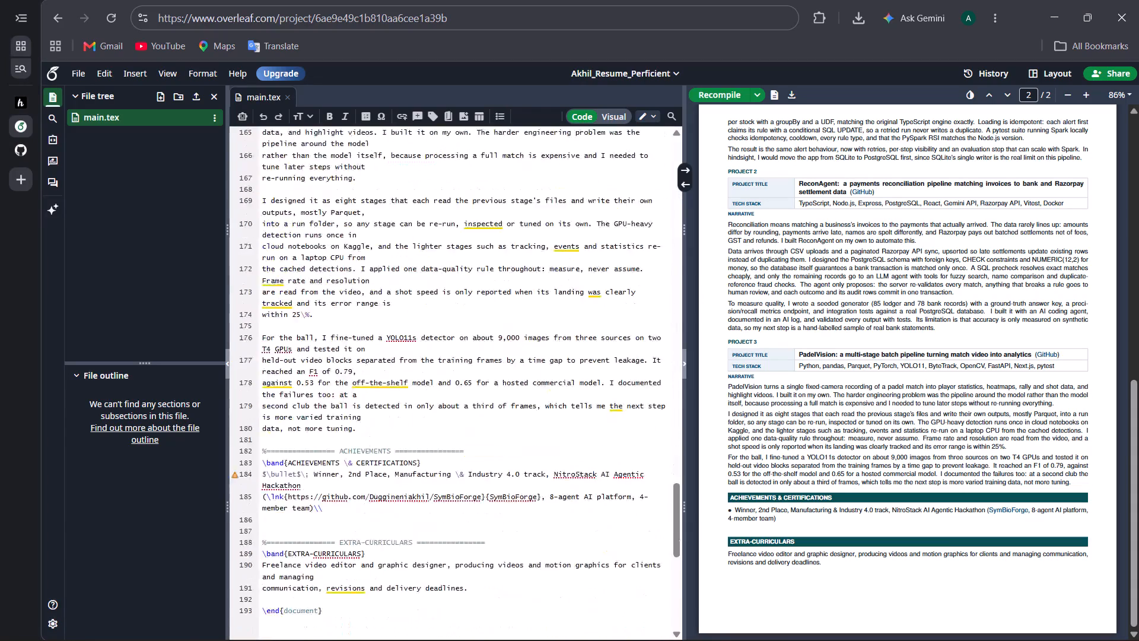
scroll(383, 380, "down", 6)
scroll(385, 380, "up", 4)
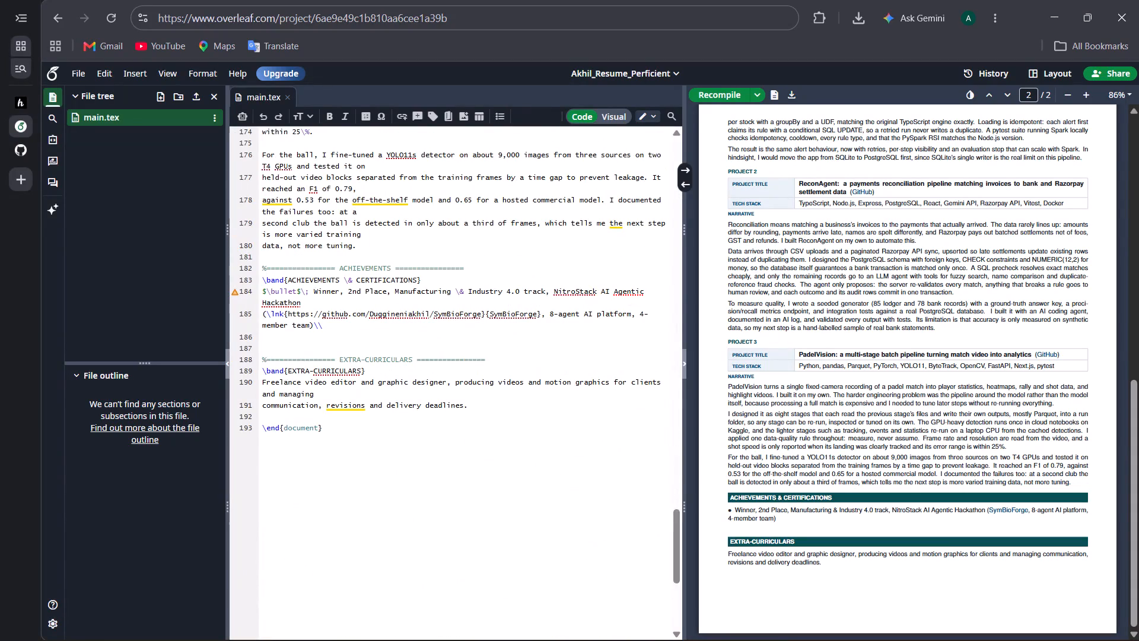
left_click(278, 343)
left_click(267, 338)
key("ctrl+v")
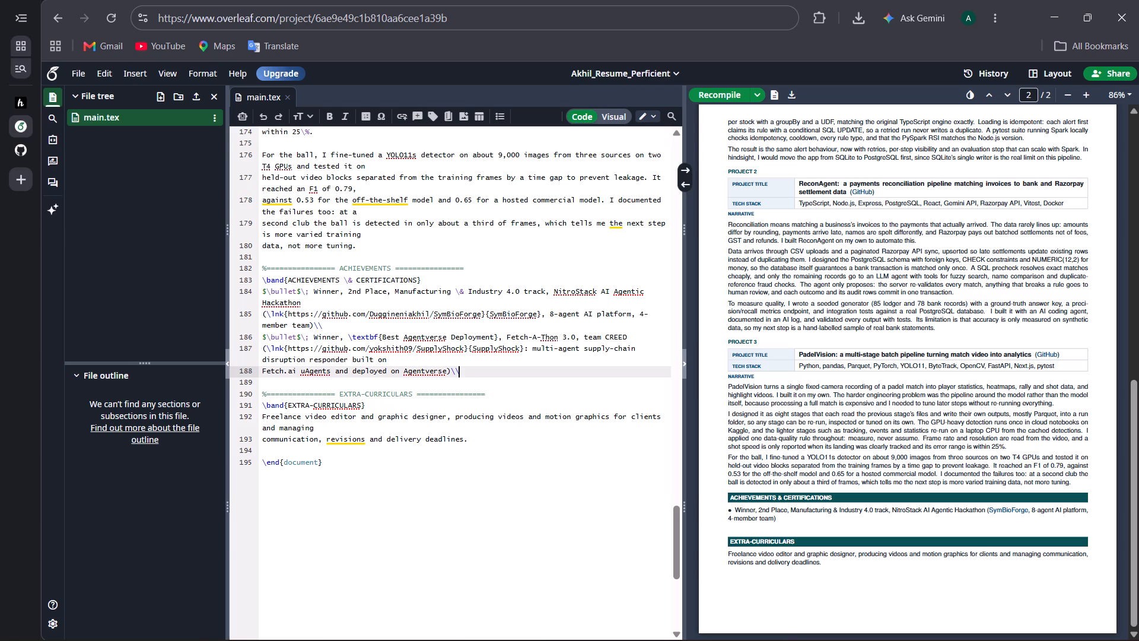
key("ctrl+s")
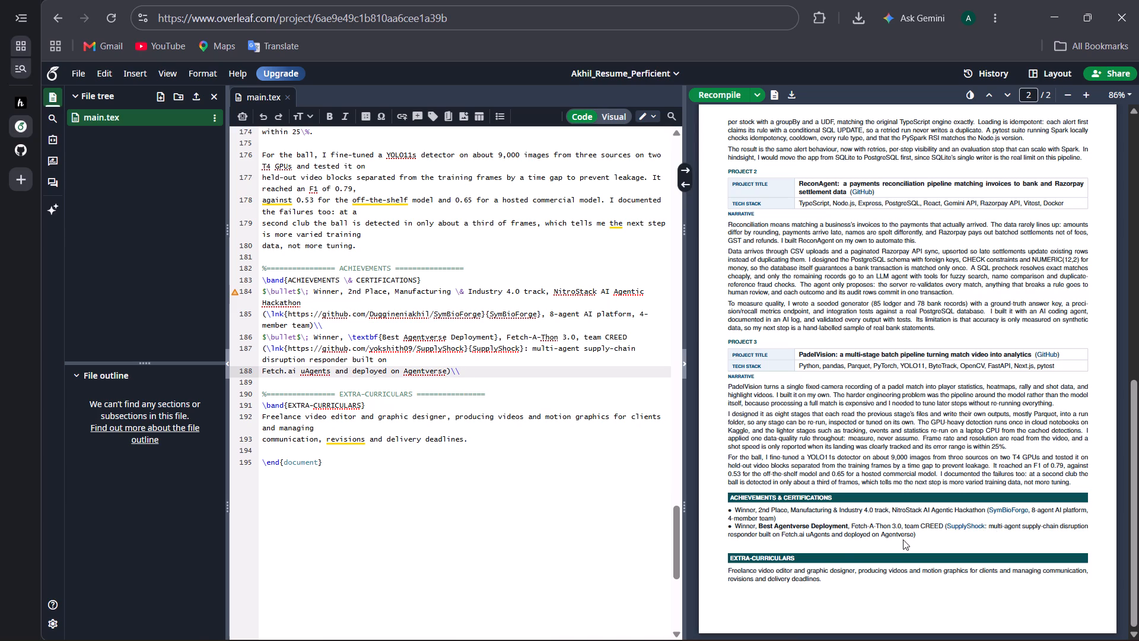
Remove the trailing \\ and the blank line after the Fetch-A-Thon bullet, and recompile the CV.
left_click(277, 377)
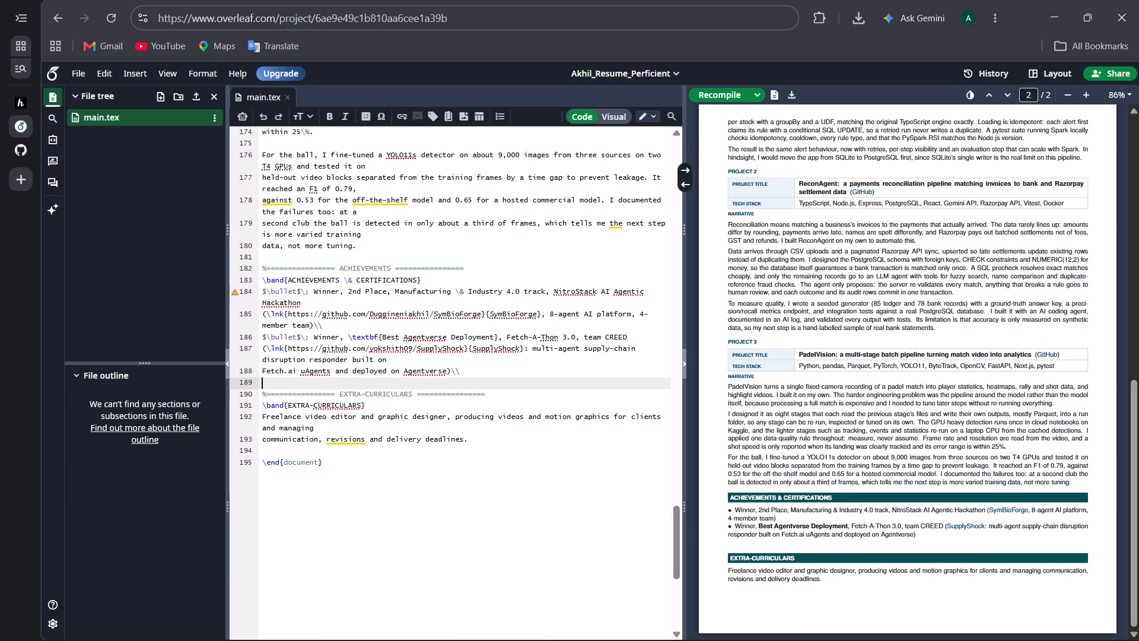
left_click(486, 375)
key("BackSpace")
key("BackSpace")
left_click(384, 387)
key("BackSpace")
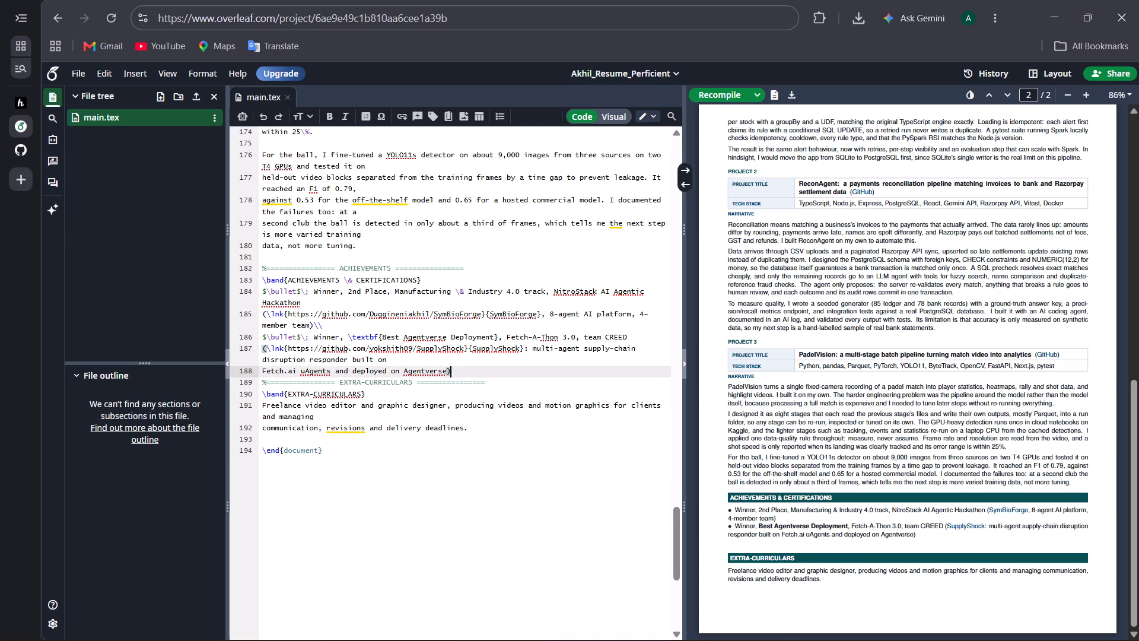
left_click(715, 92)
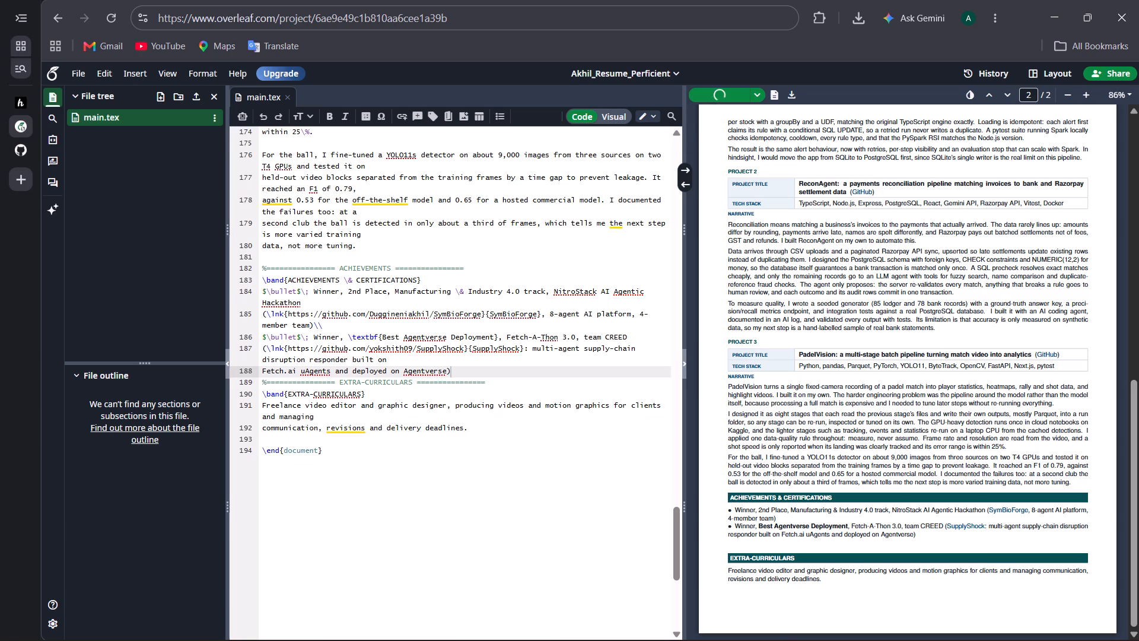
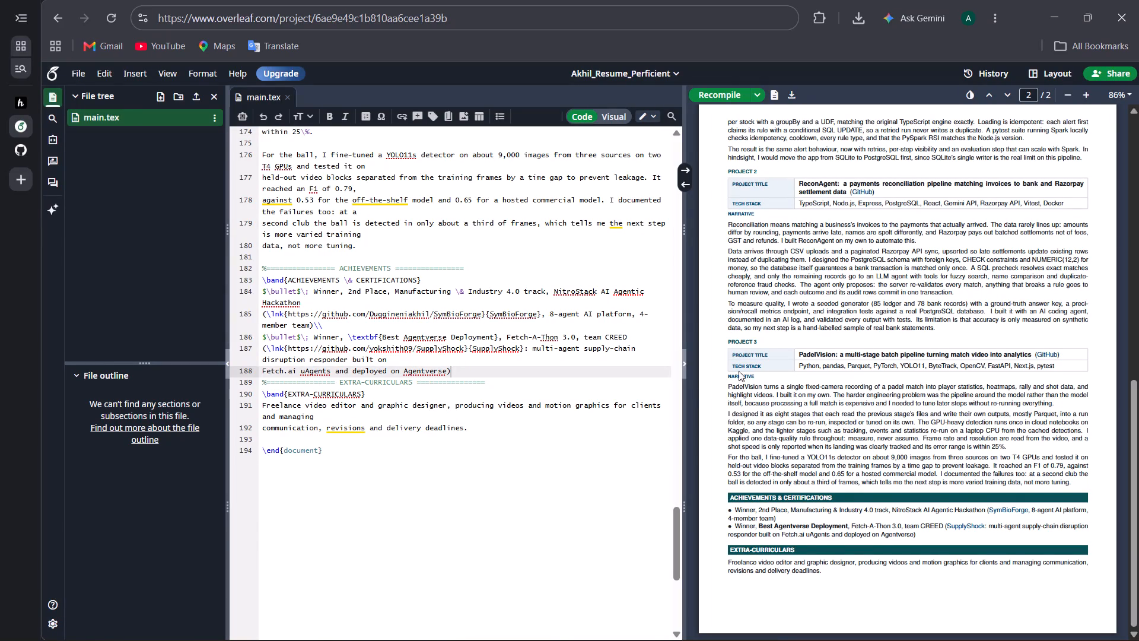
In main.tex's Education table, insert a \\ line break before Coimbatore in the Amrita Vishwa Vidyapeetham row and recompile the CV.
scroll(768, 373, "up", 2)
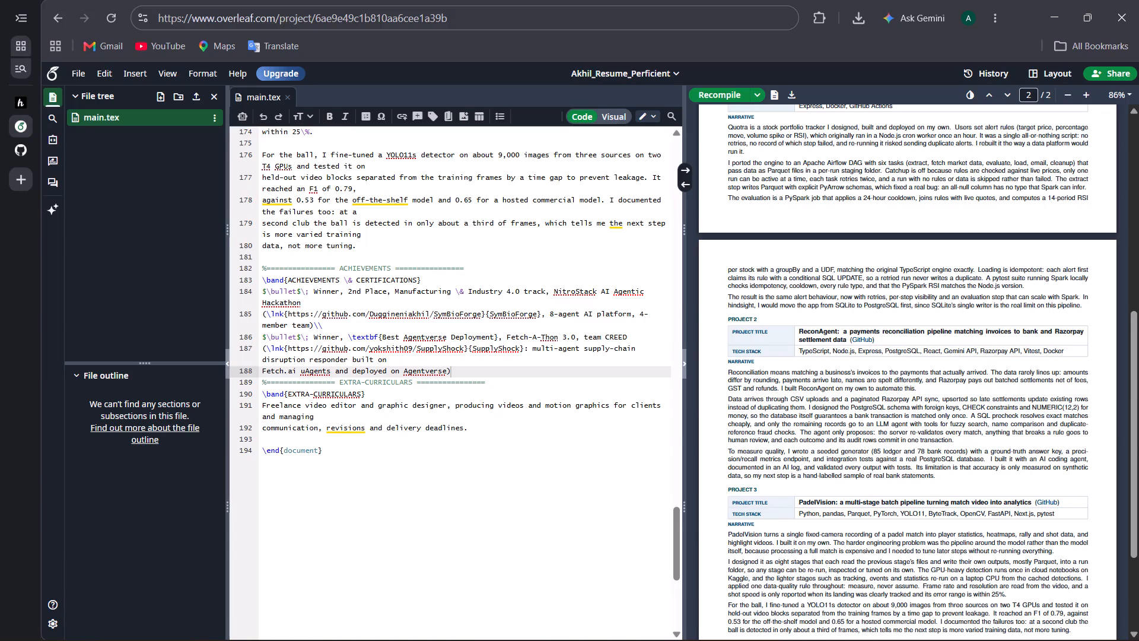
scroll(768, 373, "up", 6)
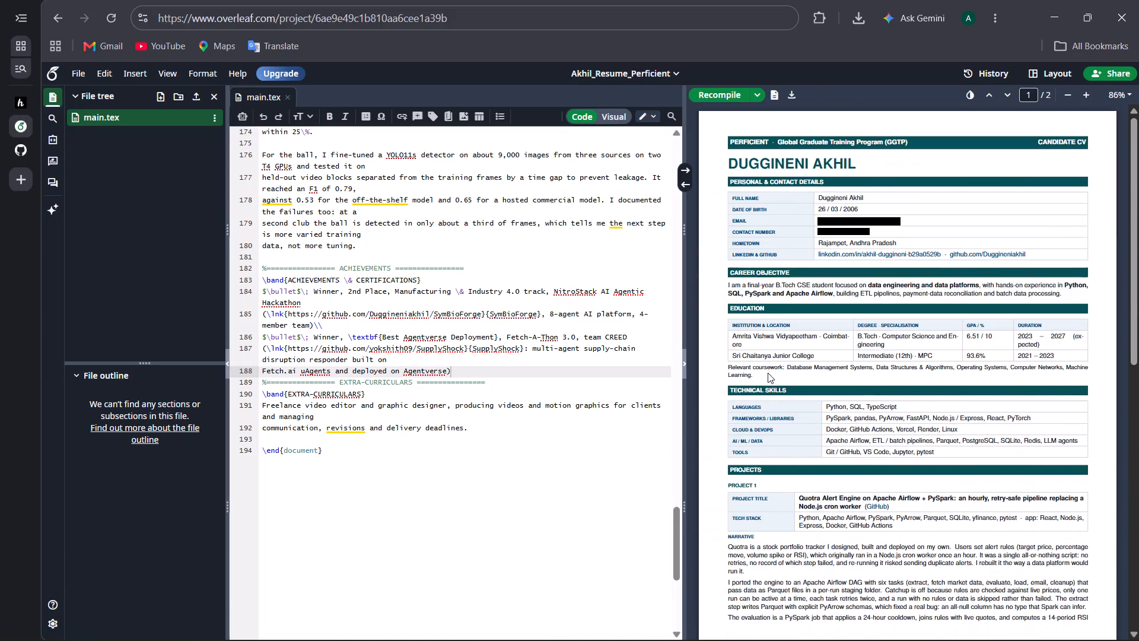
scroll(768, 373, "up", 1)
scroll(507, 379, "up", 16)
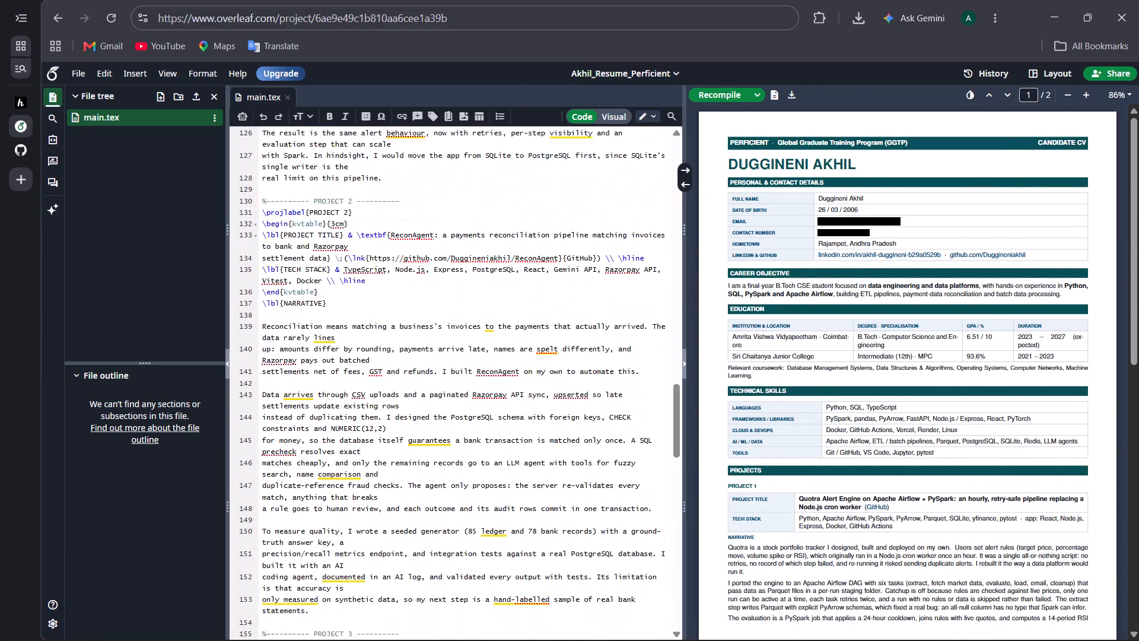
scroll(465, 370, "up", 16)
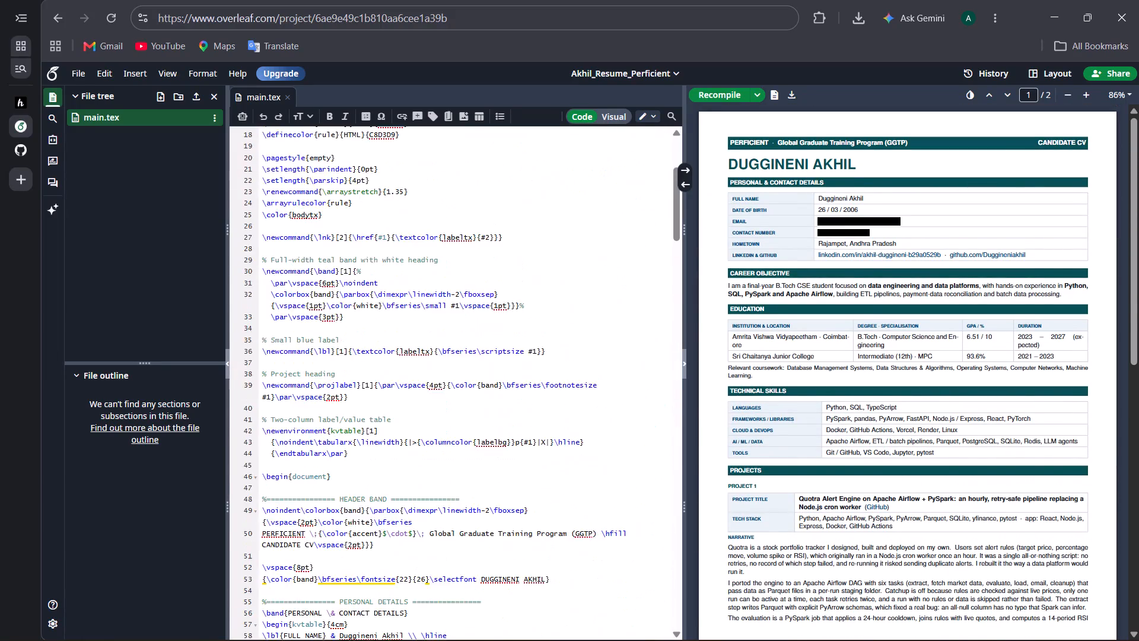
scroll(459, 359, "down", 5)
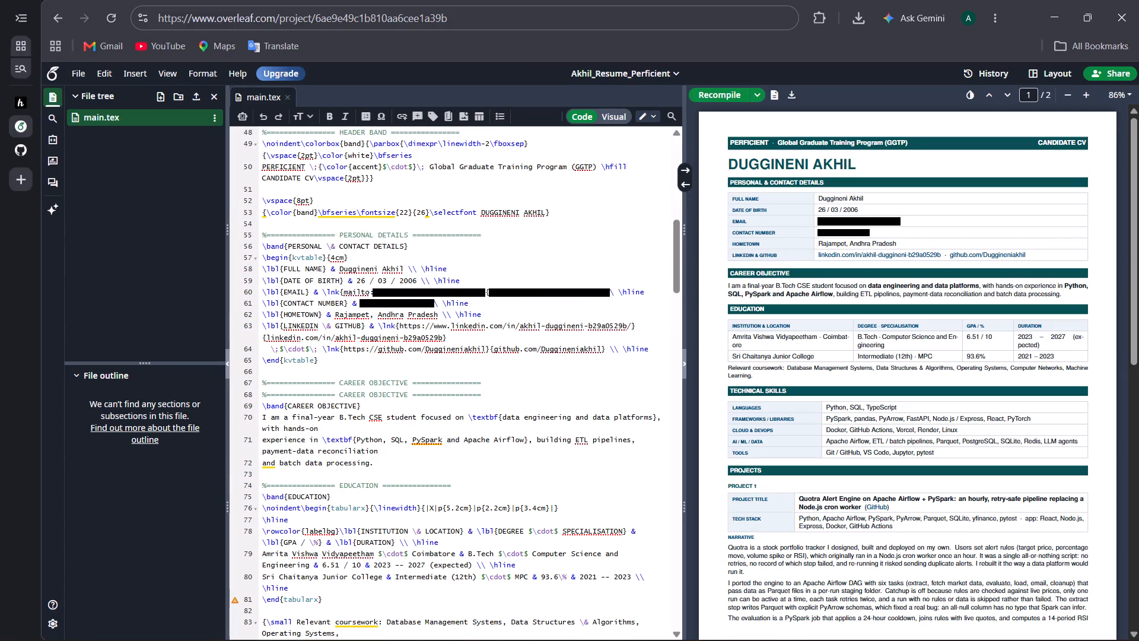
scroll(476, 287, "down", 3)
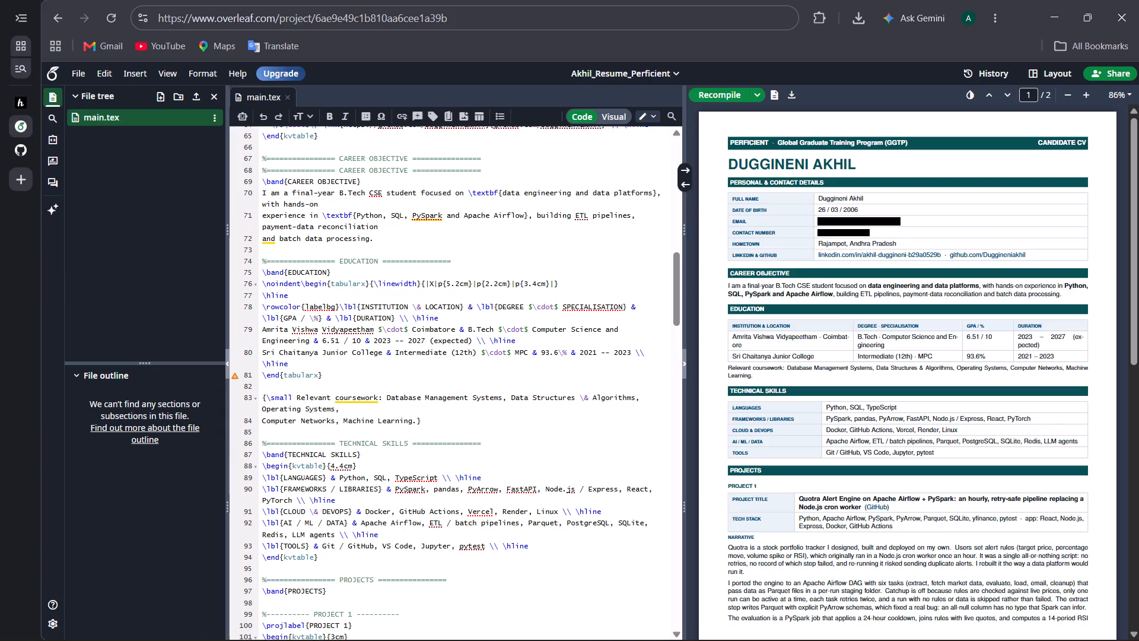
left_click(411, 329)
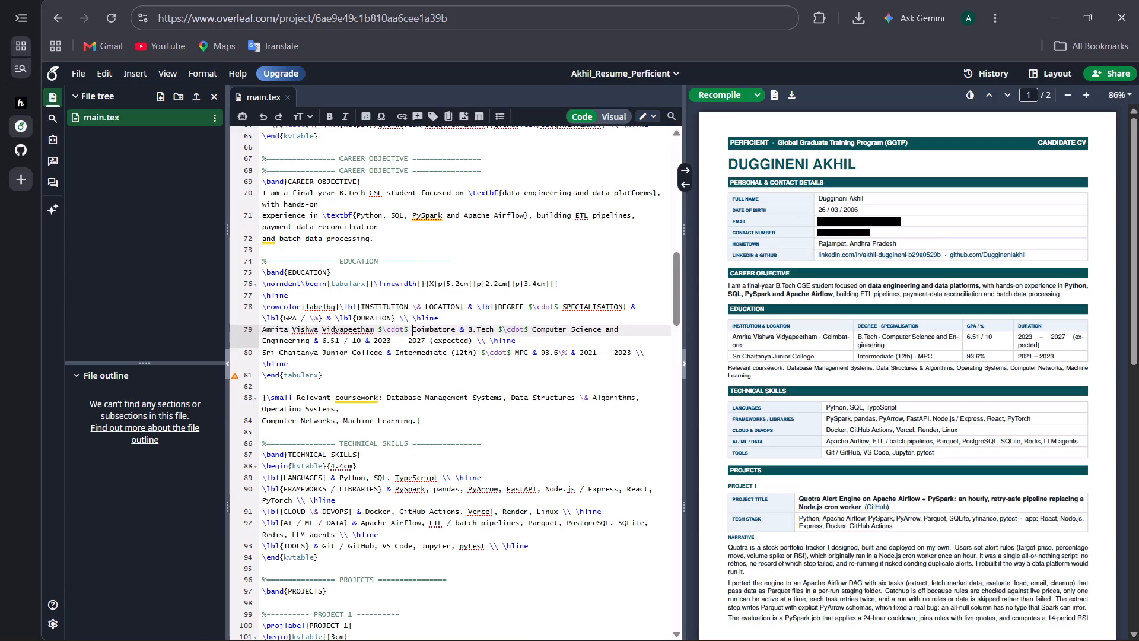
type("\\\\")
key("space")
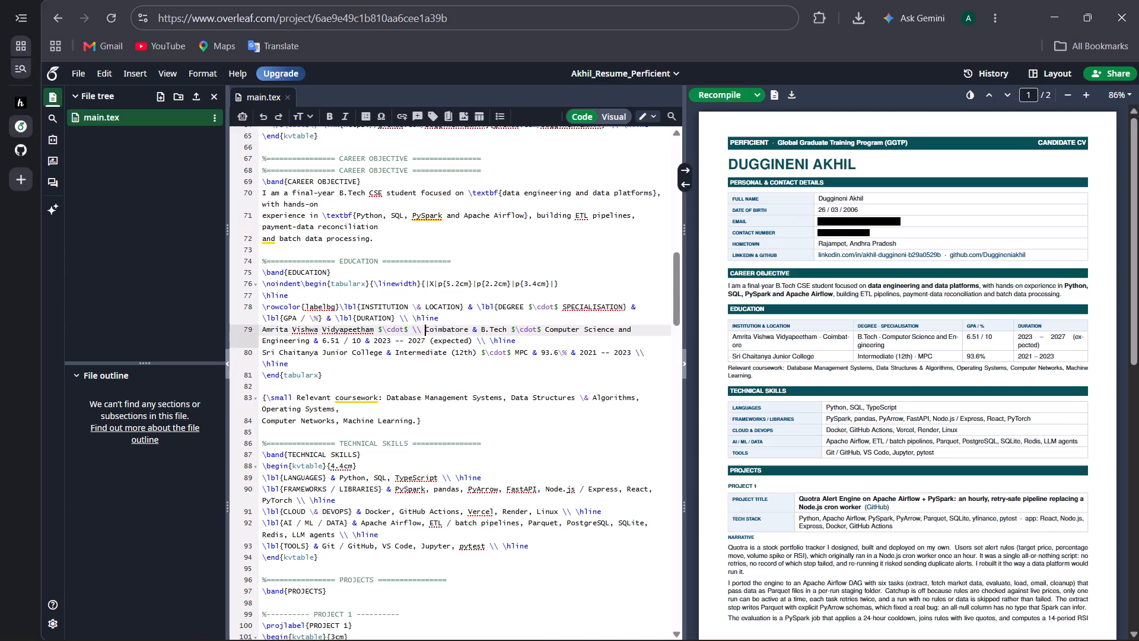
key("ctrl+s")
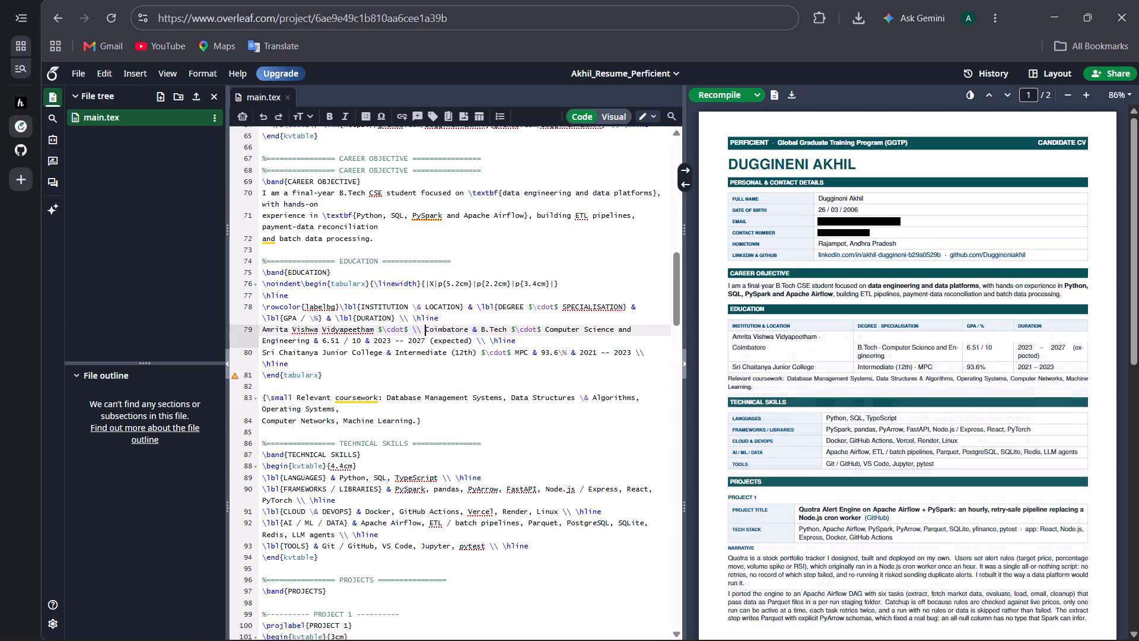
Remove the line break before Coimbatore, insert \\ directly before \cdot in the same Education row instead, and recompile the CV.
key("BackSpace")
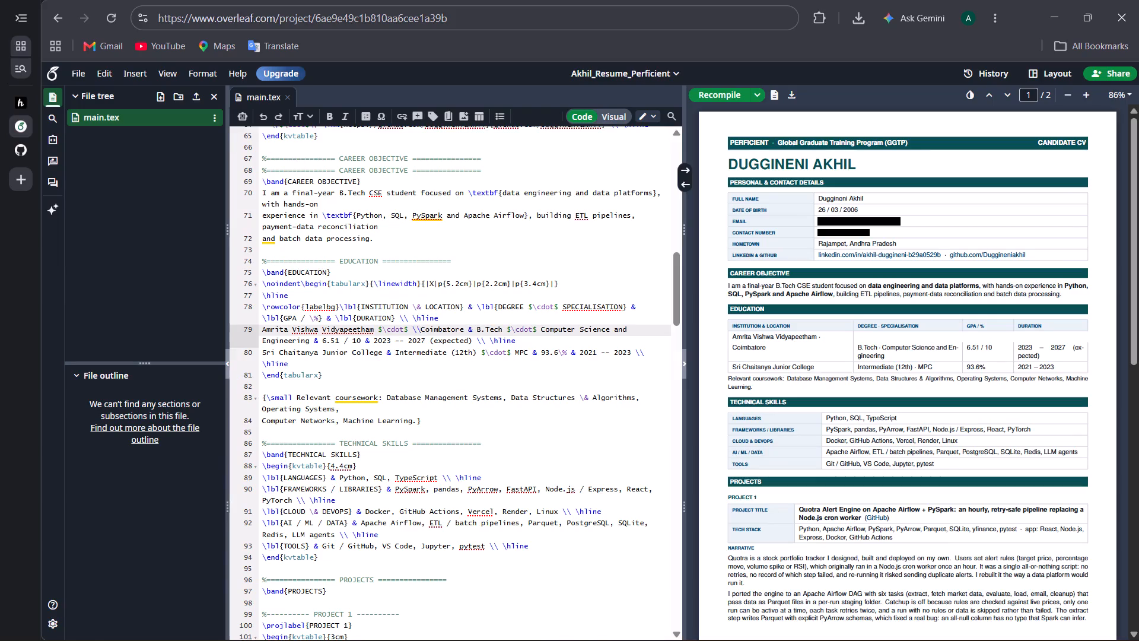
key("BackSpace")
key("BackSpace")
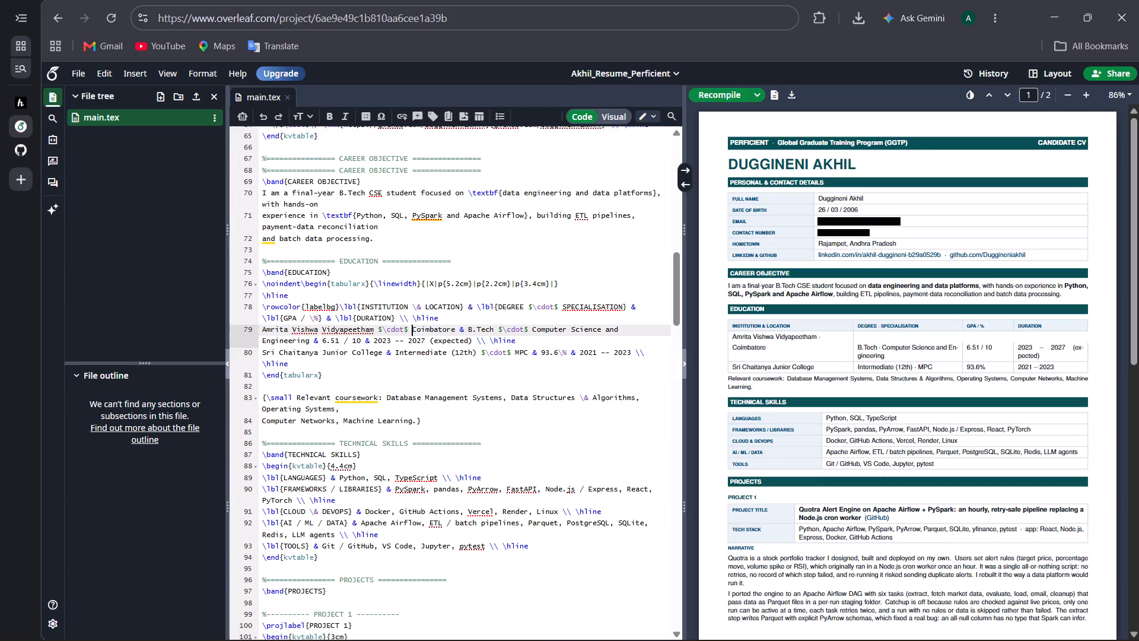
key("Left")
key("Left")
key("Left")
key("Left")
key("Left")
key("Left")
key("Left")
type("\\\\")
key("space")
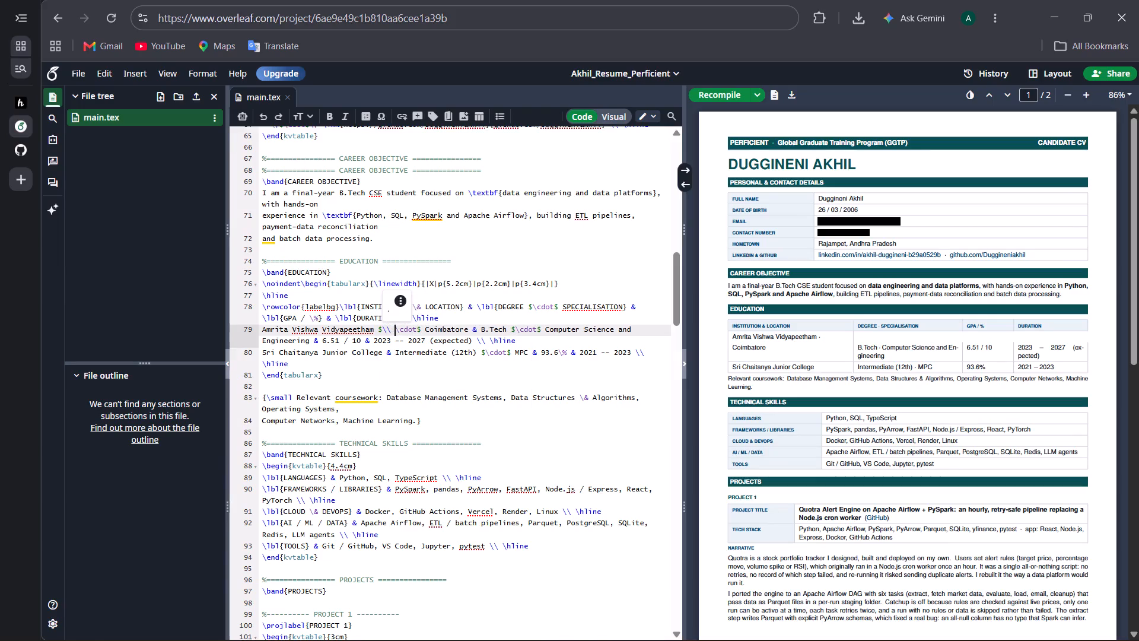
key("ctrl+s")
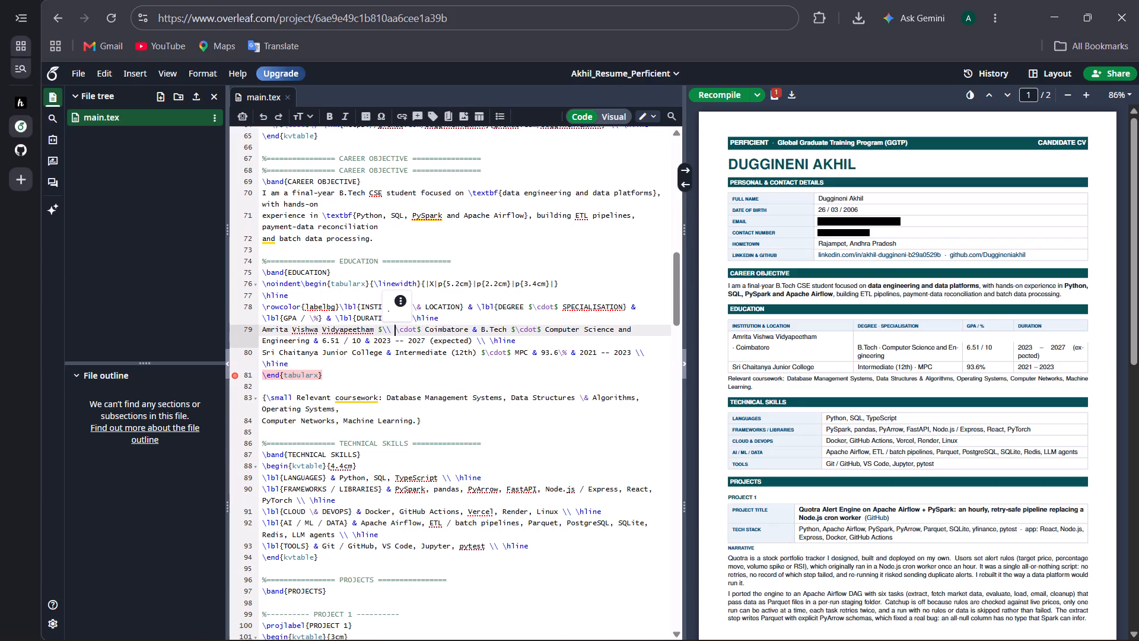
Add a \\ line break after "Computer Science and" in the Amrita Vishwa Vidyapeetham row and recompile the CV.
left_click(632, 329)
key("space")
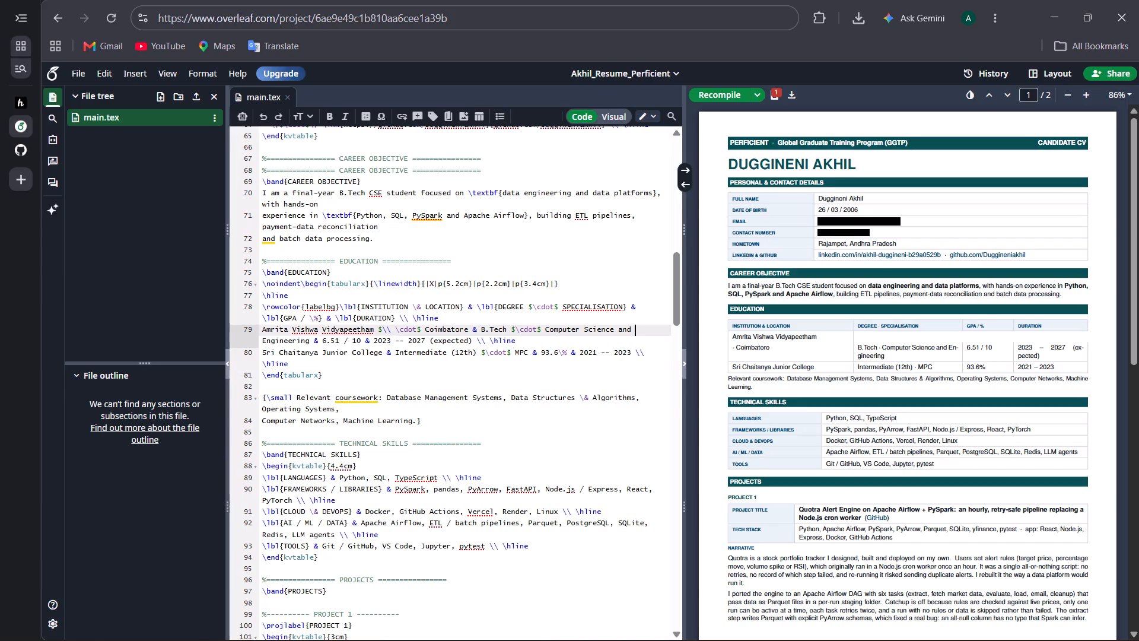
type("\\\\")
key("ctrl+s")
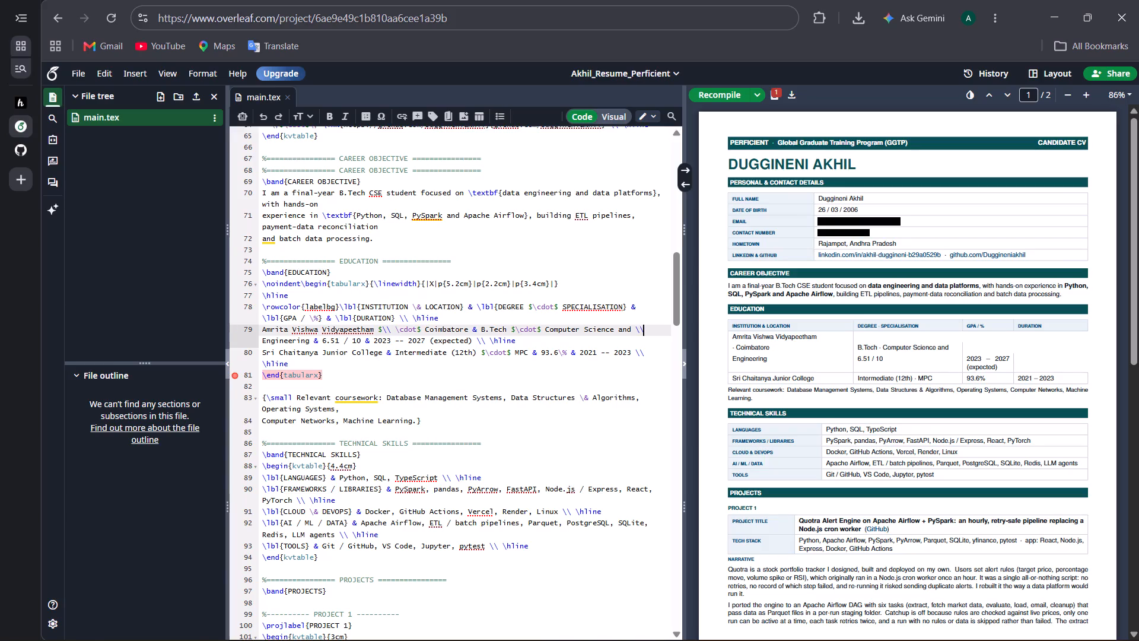
left_click_drag(425, 427, 262, 261)
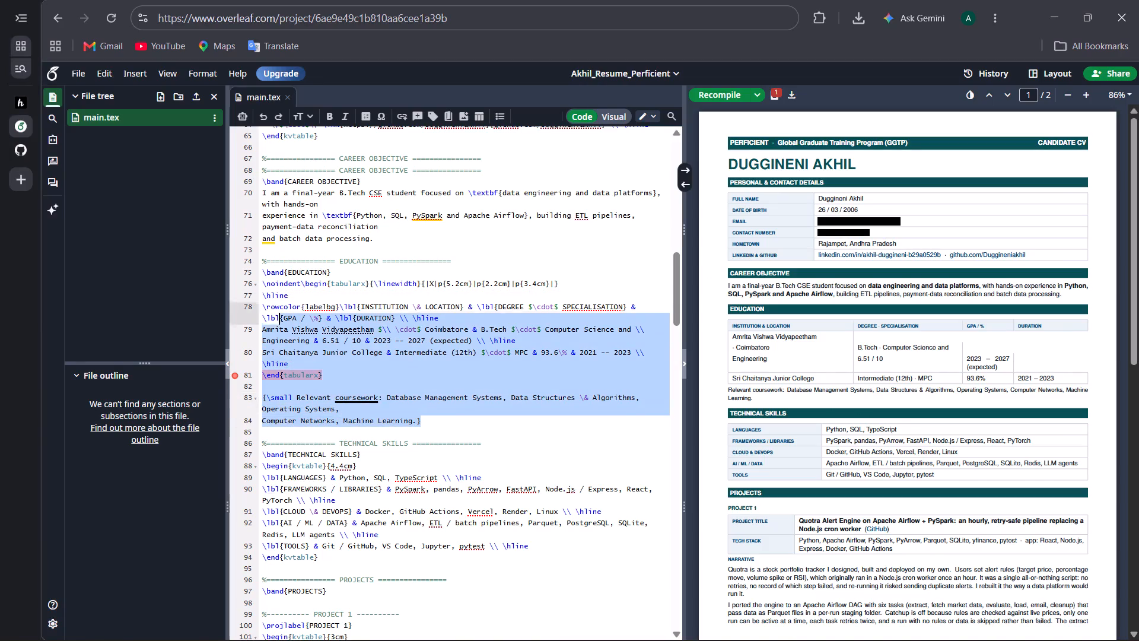
left_click_drag(275, 320, 259, 259)
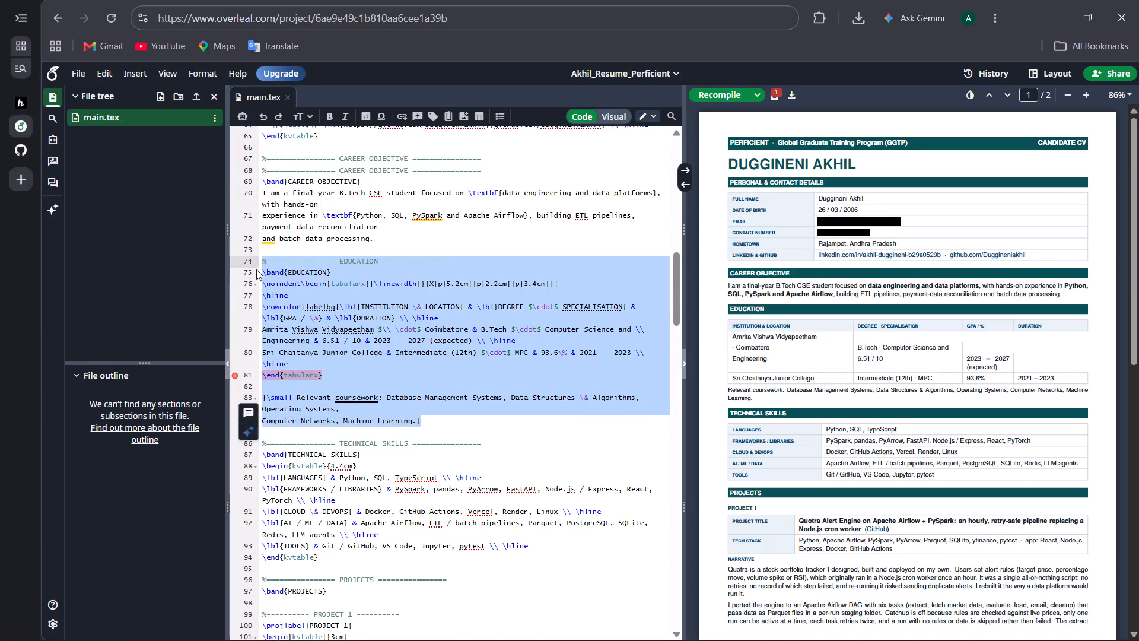
key("ctrl+v")
key("ctrl+s")
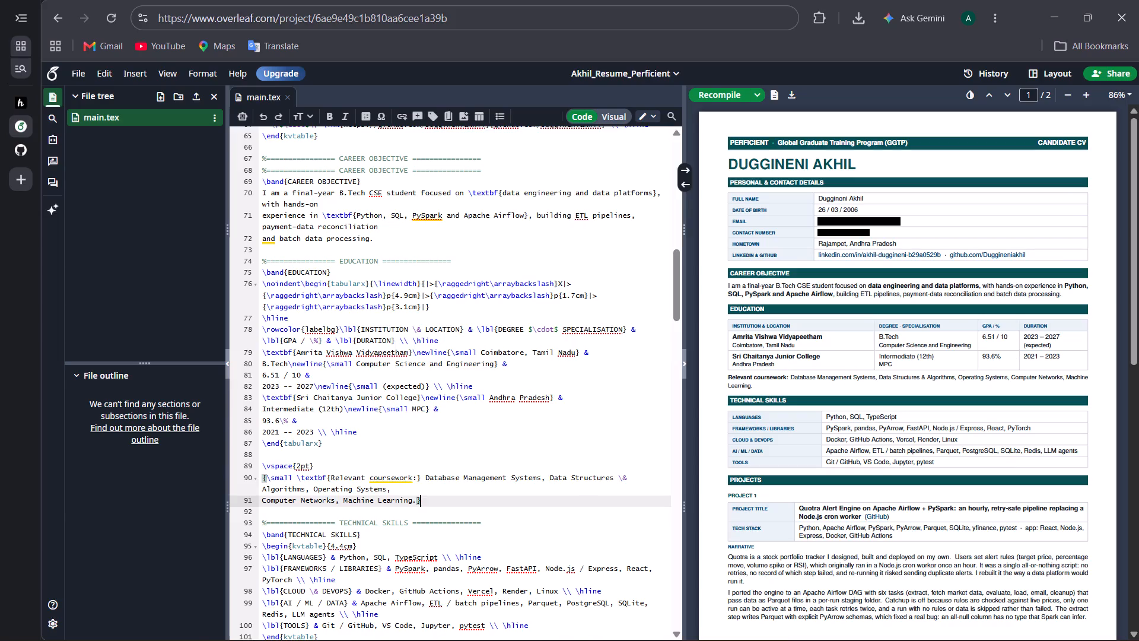
Open the downloaded Resume Format (1).docx template in Word and compare its upper sections with the compiled CV in Overleaf.
scroll(883, 355, "up", 1)
scroll(888, 334, "down", 3)
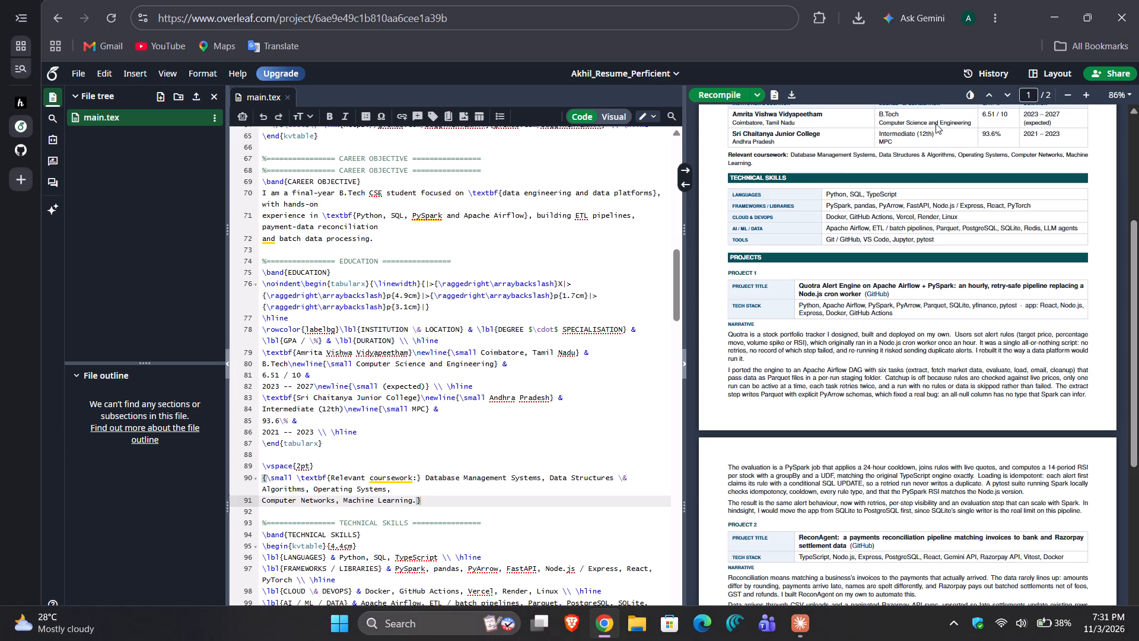
left_click(868, 15)
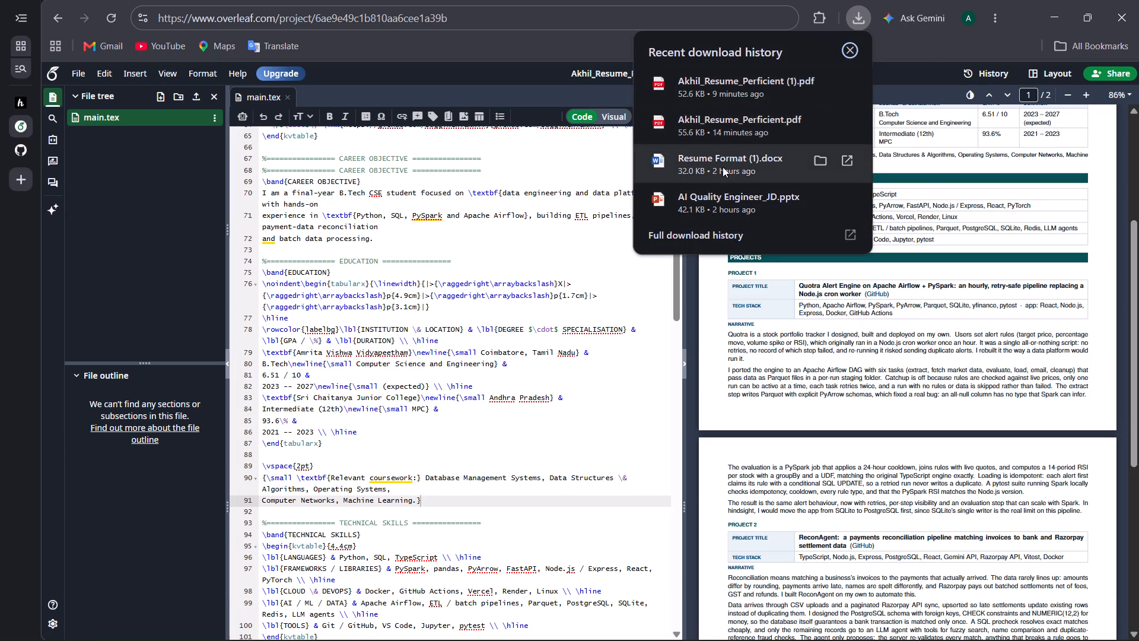
left_click(723, 167)
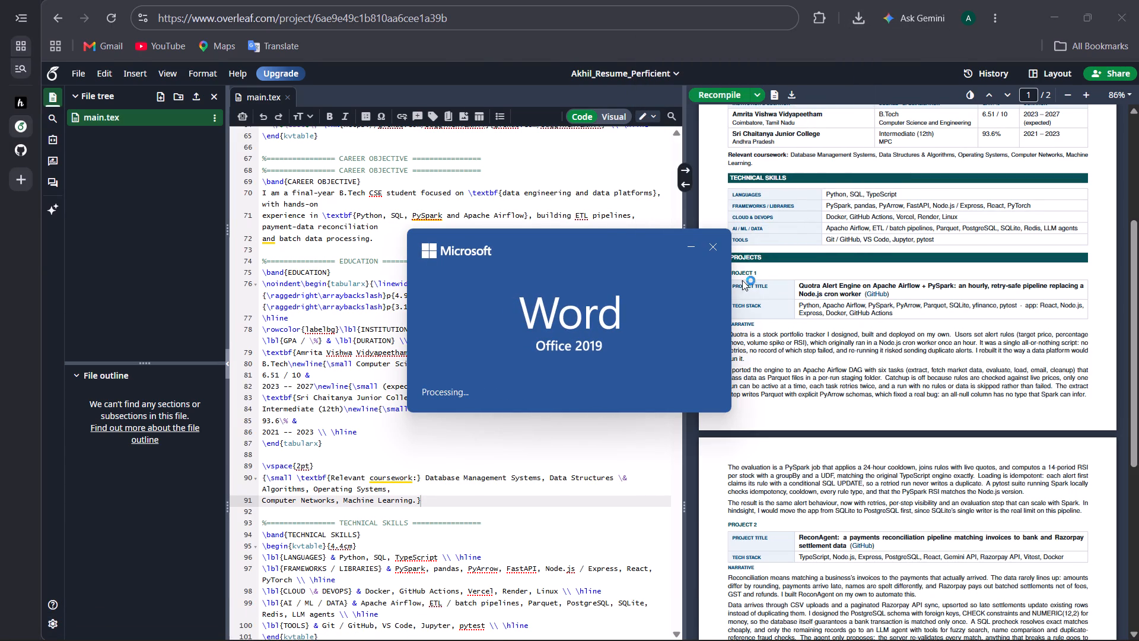
scroll(507, 323, "down", 1)
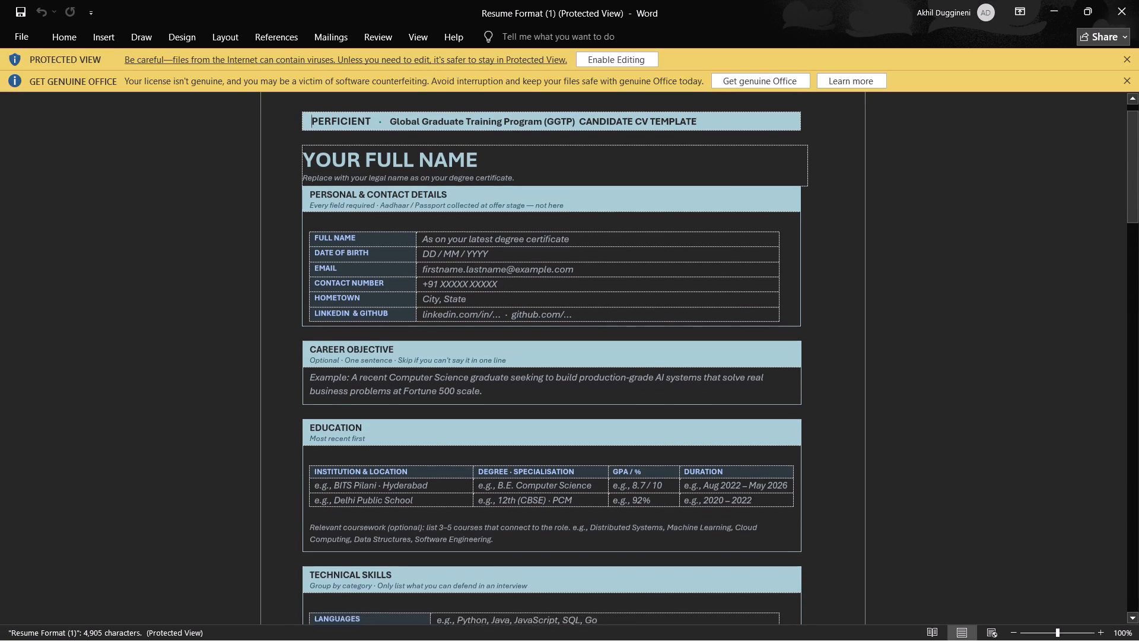
scroll(509, 323, "down", 1)
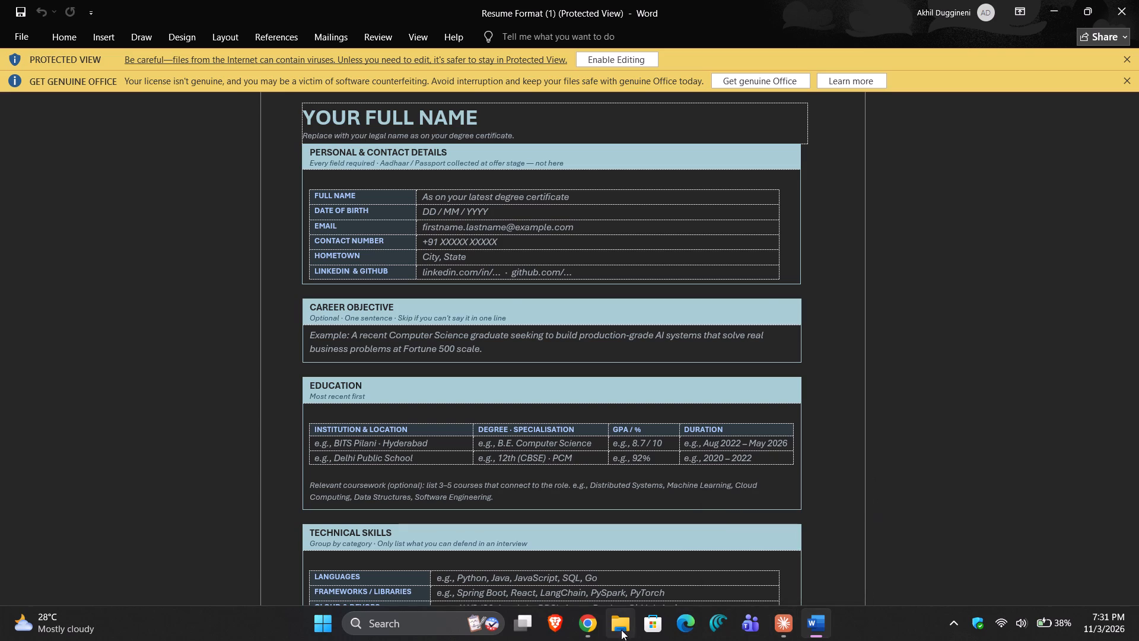
left_click(591, 623)
scroll(940, 364, "up", 1)
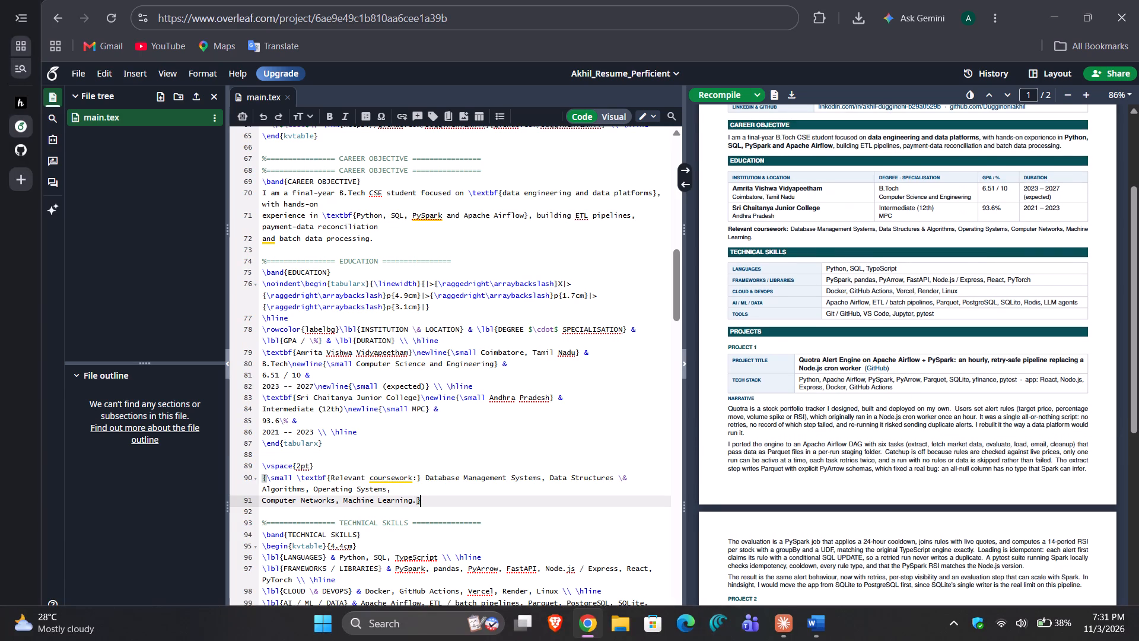
Examine the Word template's Education, Technical Skills and Projects sections and compare them with the compiled CV.
left_click(816, 627)
scroll(403, 309, "down", 2)
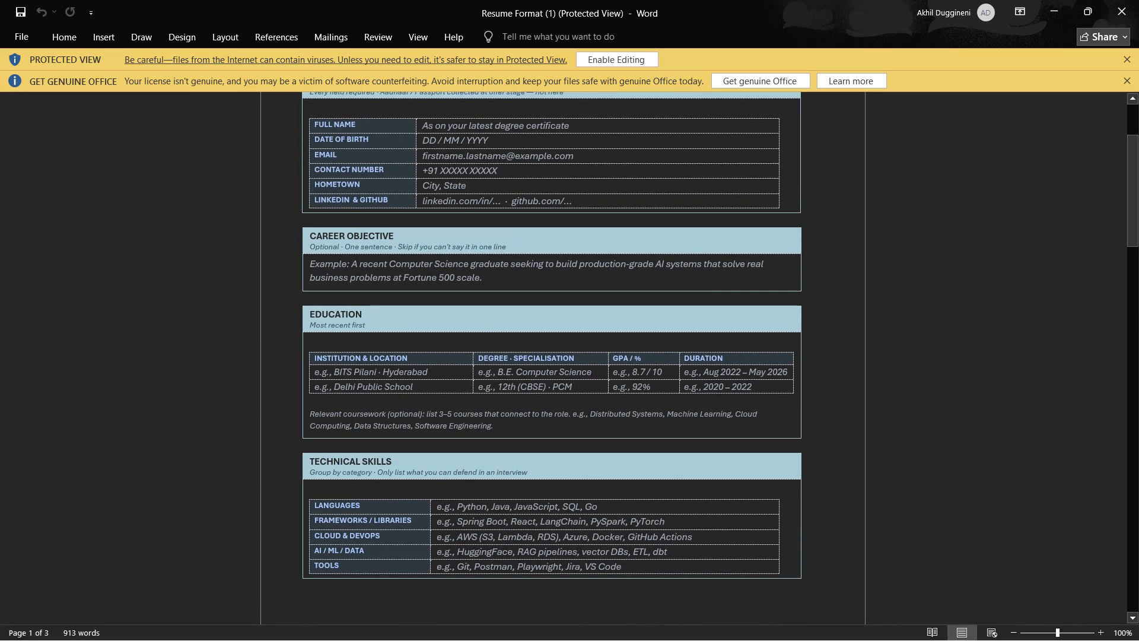
scroll(425, 302, "down", 1)
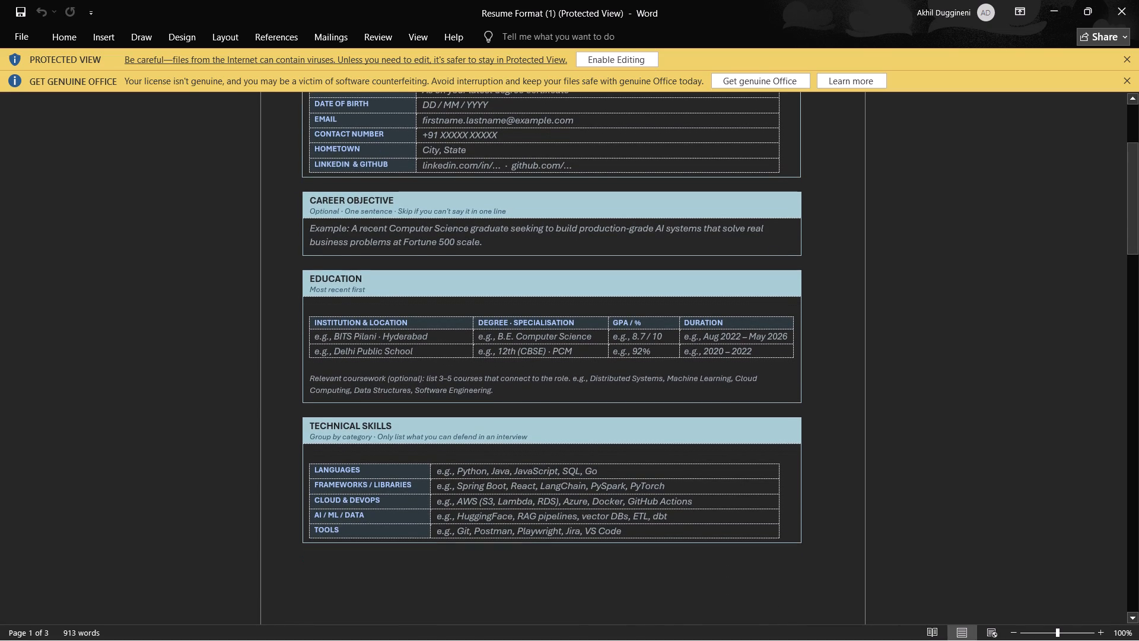
scroll(744, 250, "down", 4)
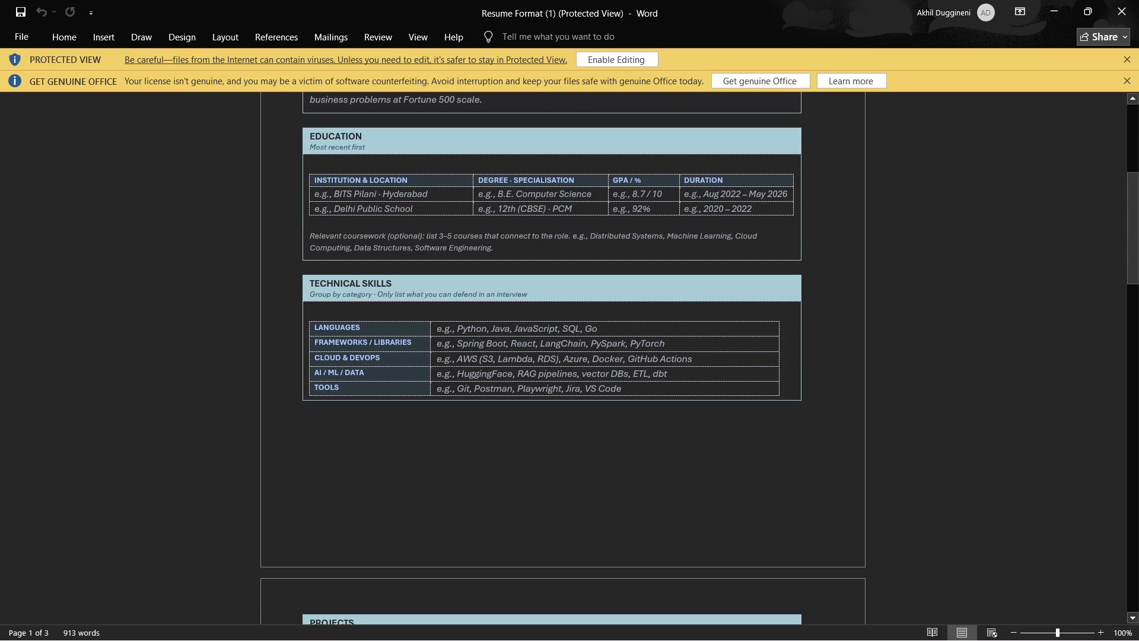
scroll(763, 240, "down", 6)
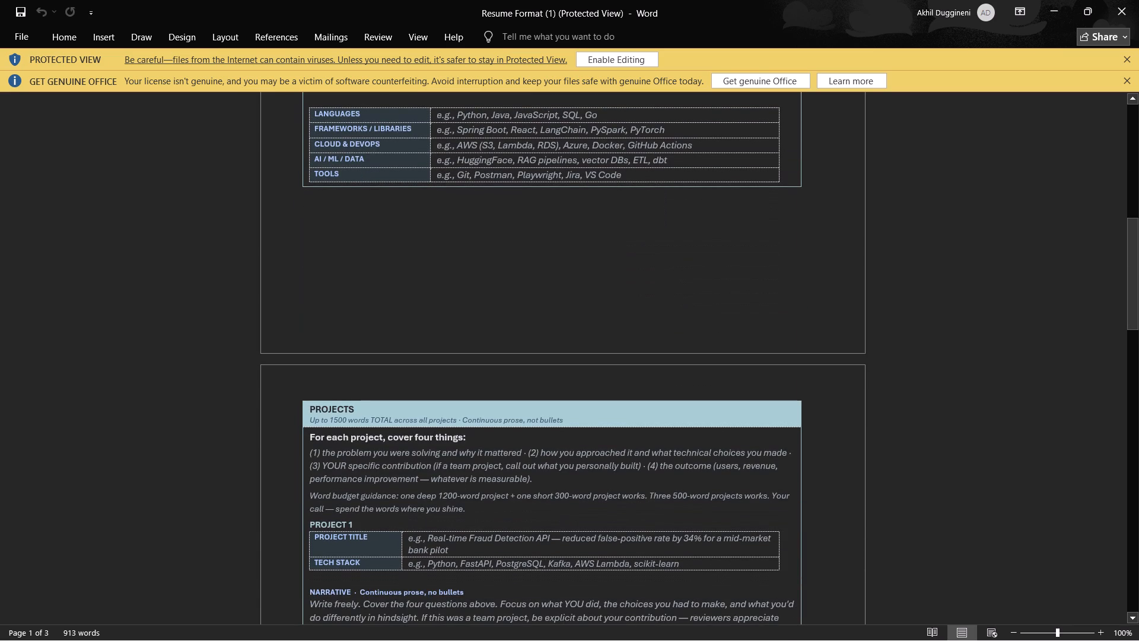
scroll(763, 240, "down", 9)
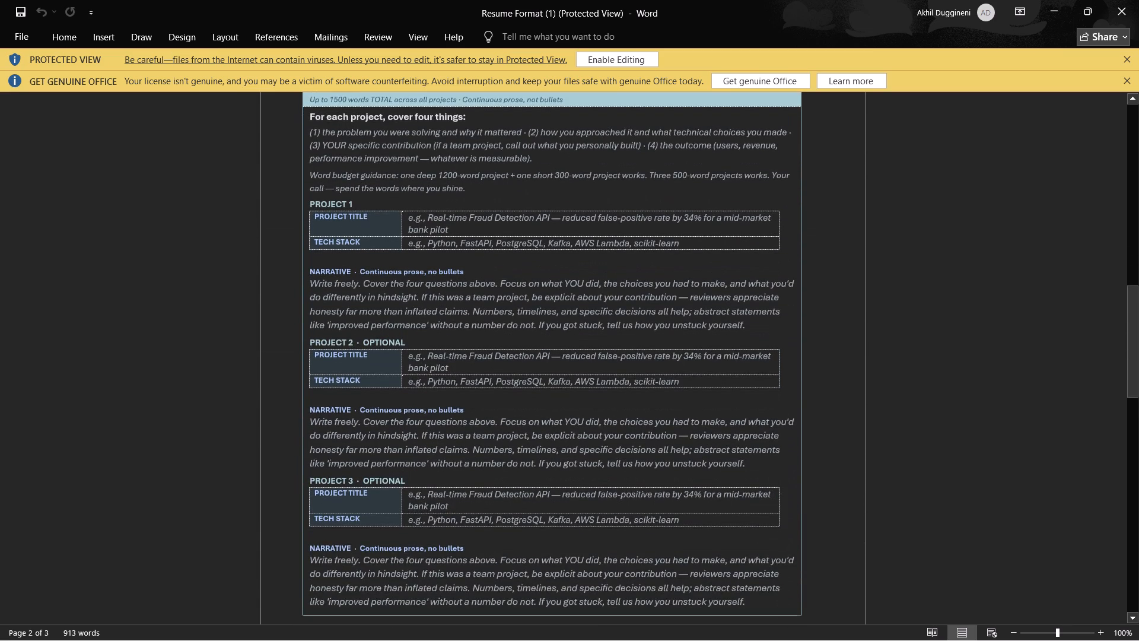
scroll(763, 240, "down", 5)
scroll(763, 240, "up", 11)
scroll(761, 222, "down", 5)
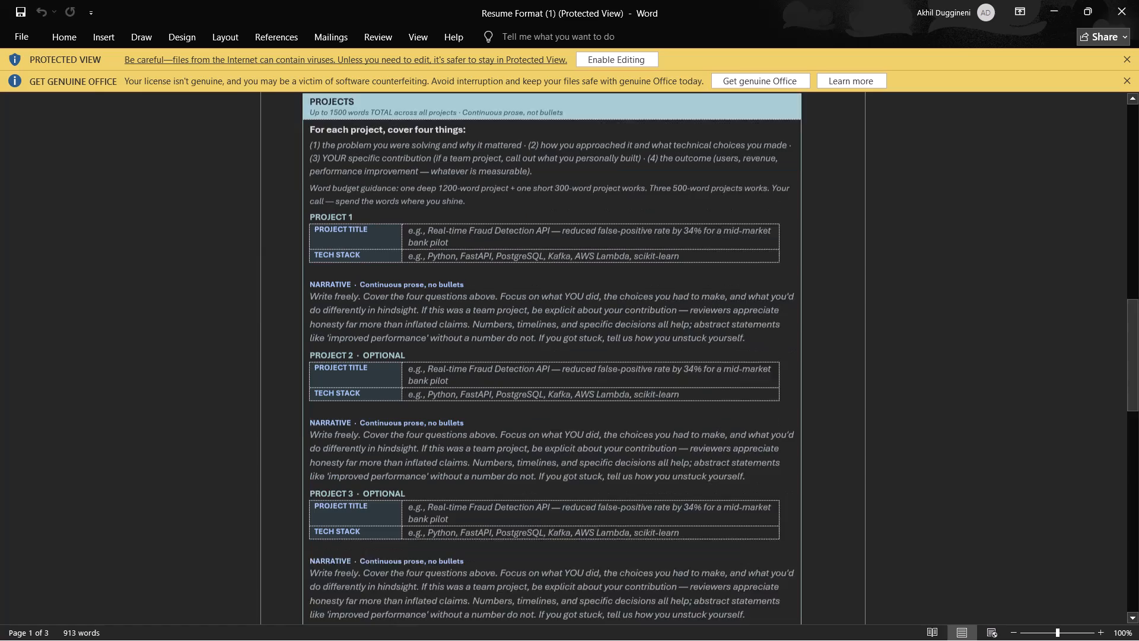
scroll(761, 231, "down", 12)
scroll(764, 243, "up", 11)
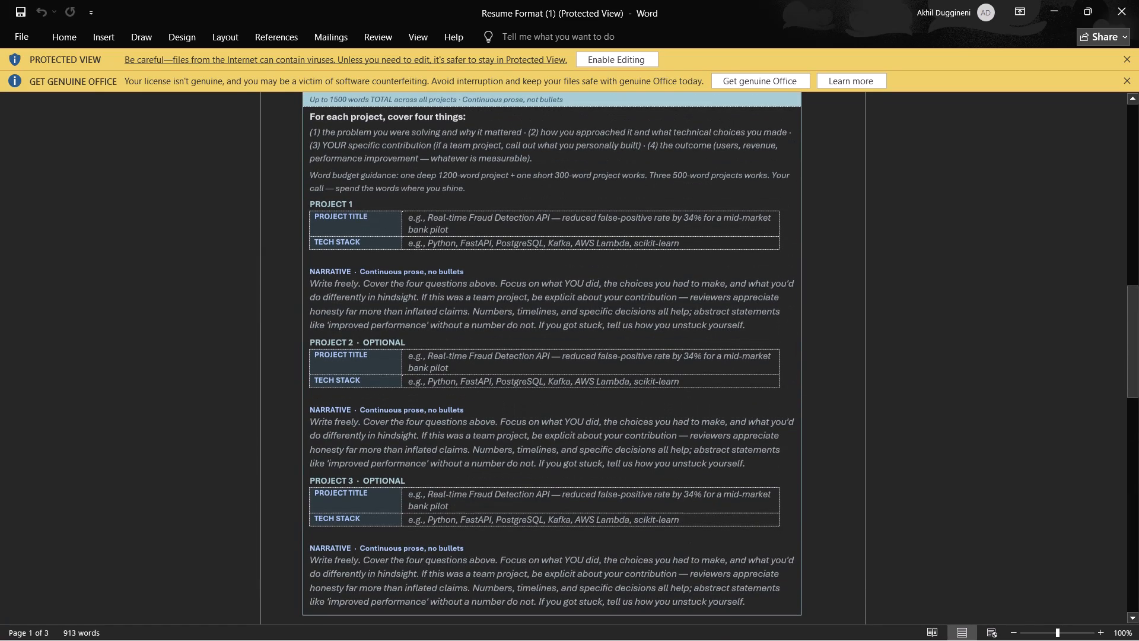
key("alt+Tab")
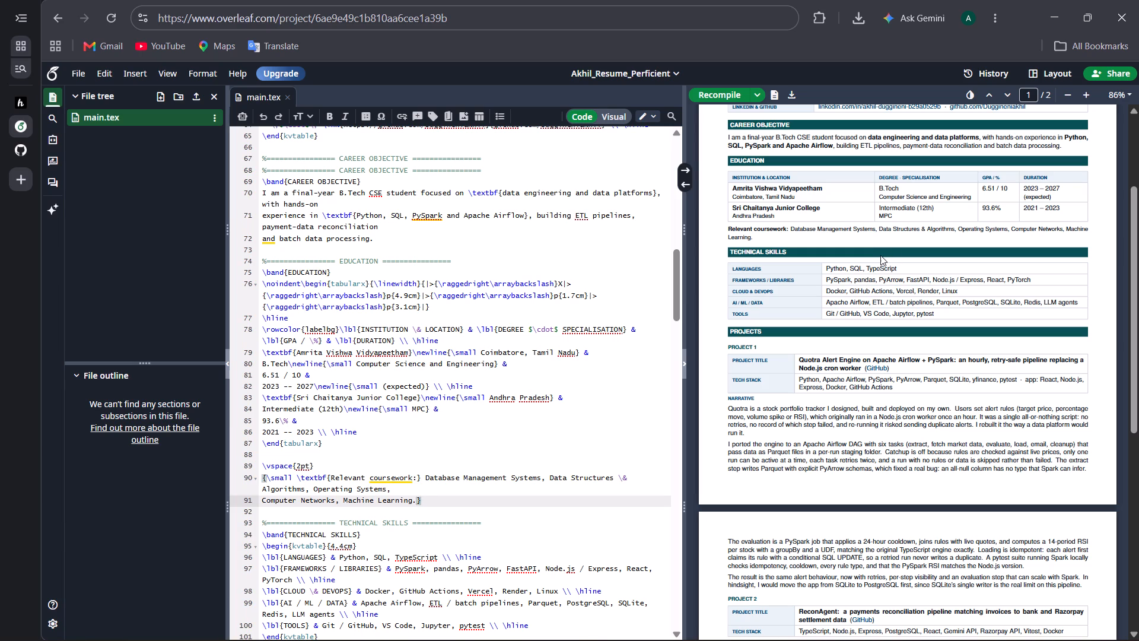
key("alt+Tab")
scroll(590, 313, "up", 6)
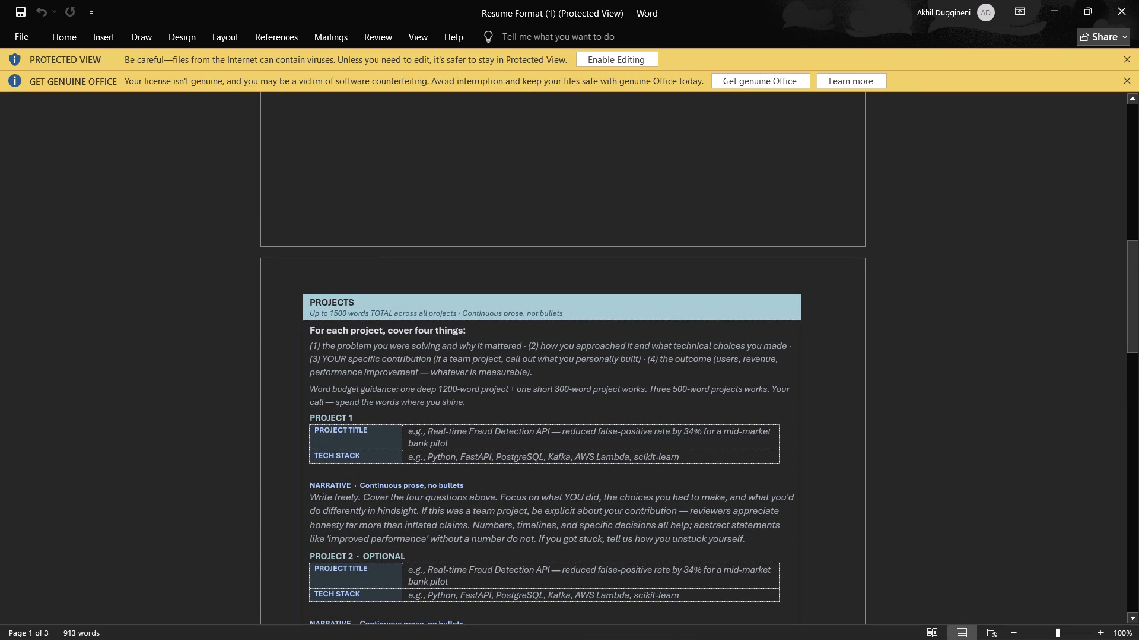
left_click_drag(575, 311, 504, 316)
left_click_drag(504, 316, 311, 305)
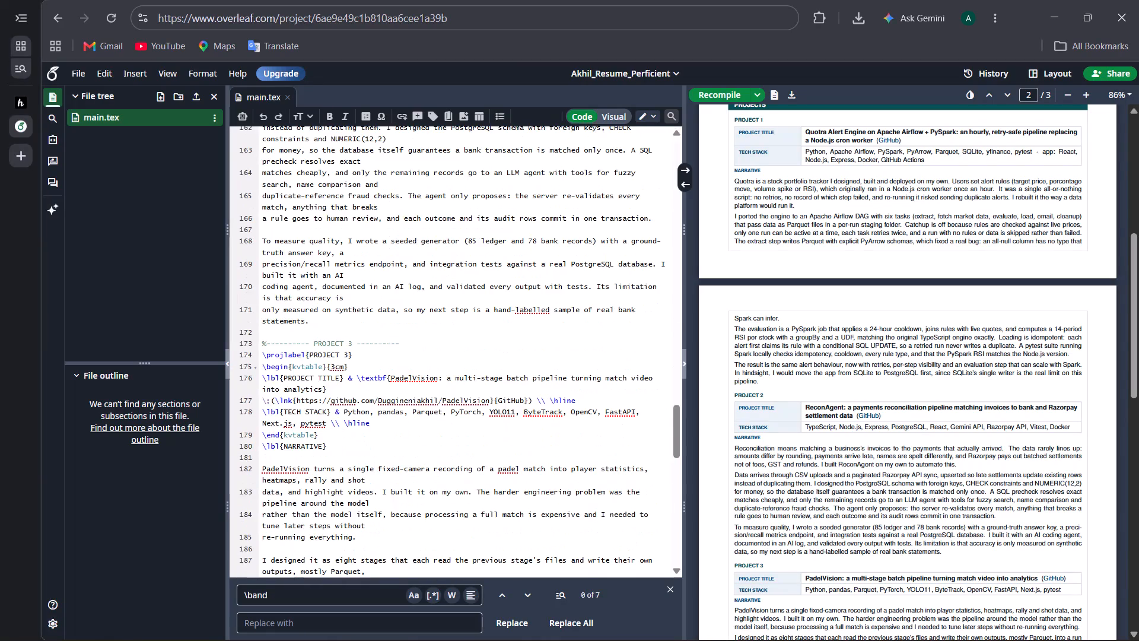
scroll(359, 344, "down", 4)
left_click_drag(367, 480, 358, 472)
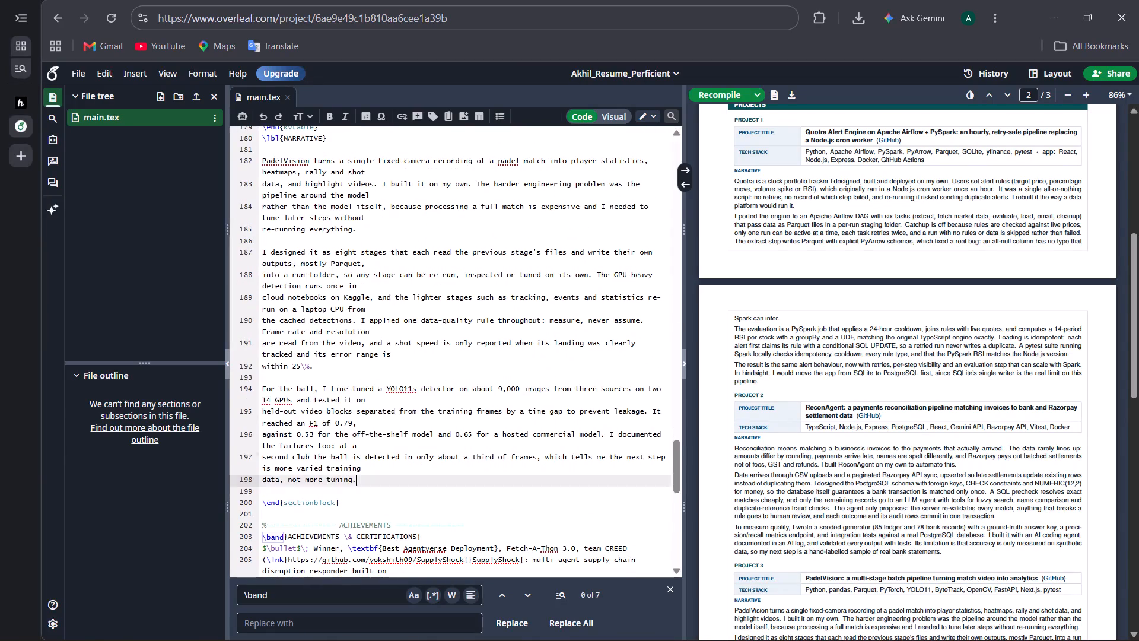
left_click_drag(358, 472, 263, 160)
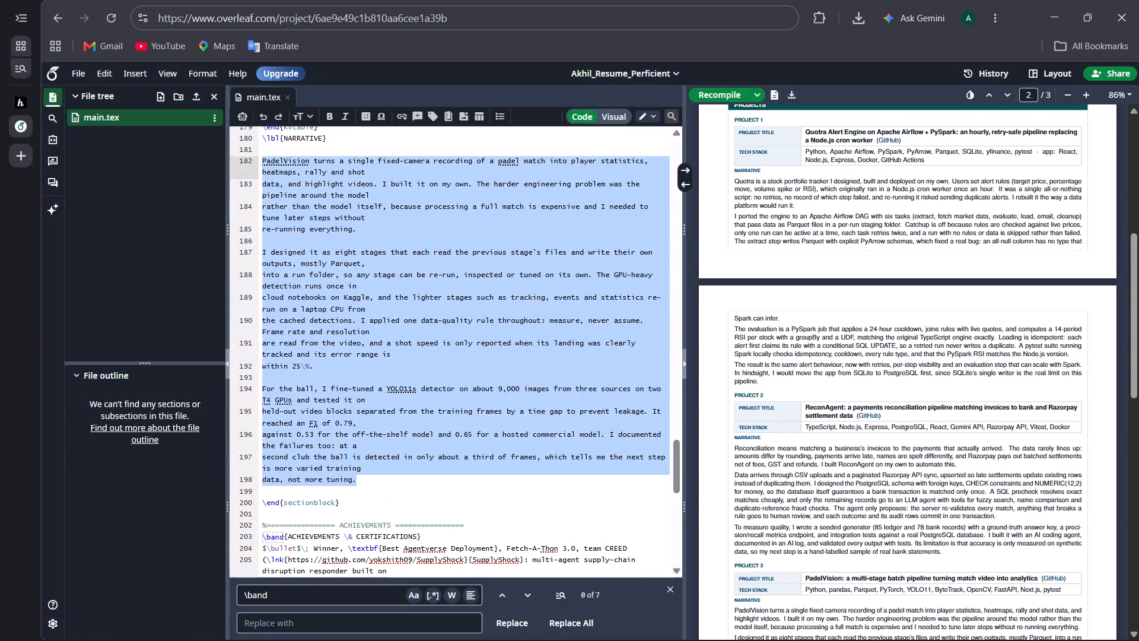
left_click_drag(263, 160, 263, 159)
key("ctrl+v")
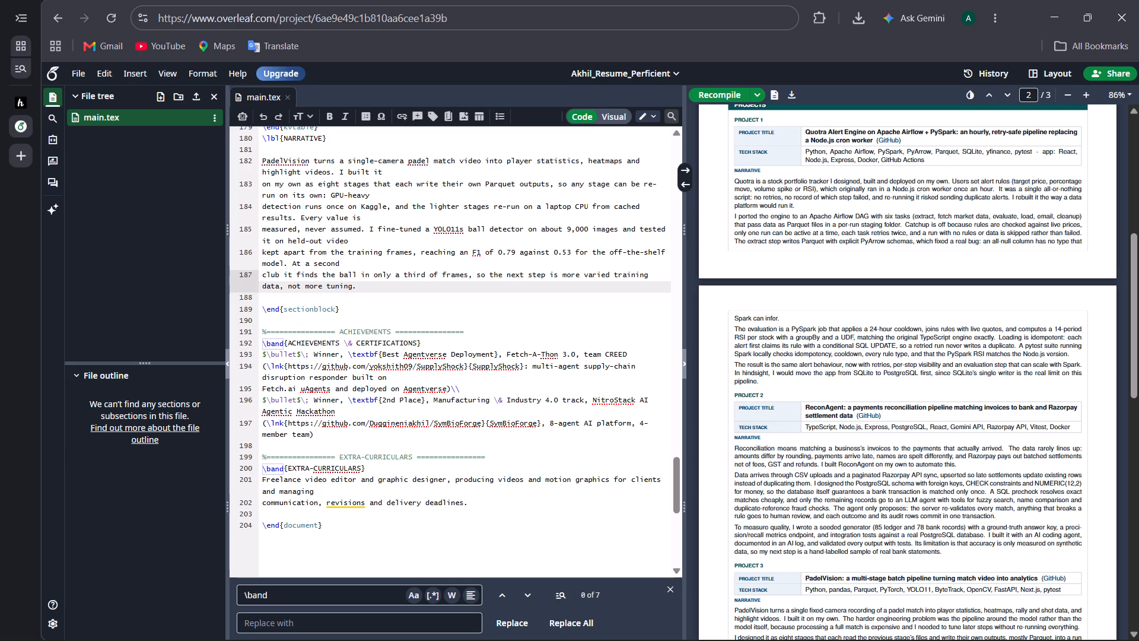
key("ctrl+s")
Examine in the PDF preview how the projects, achievements and extra-curriculars break across the CV's pages.
scroll(831, 376, "down", 3)
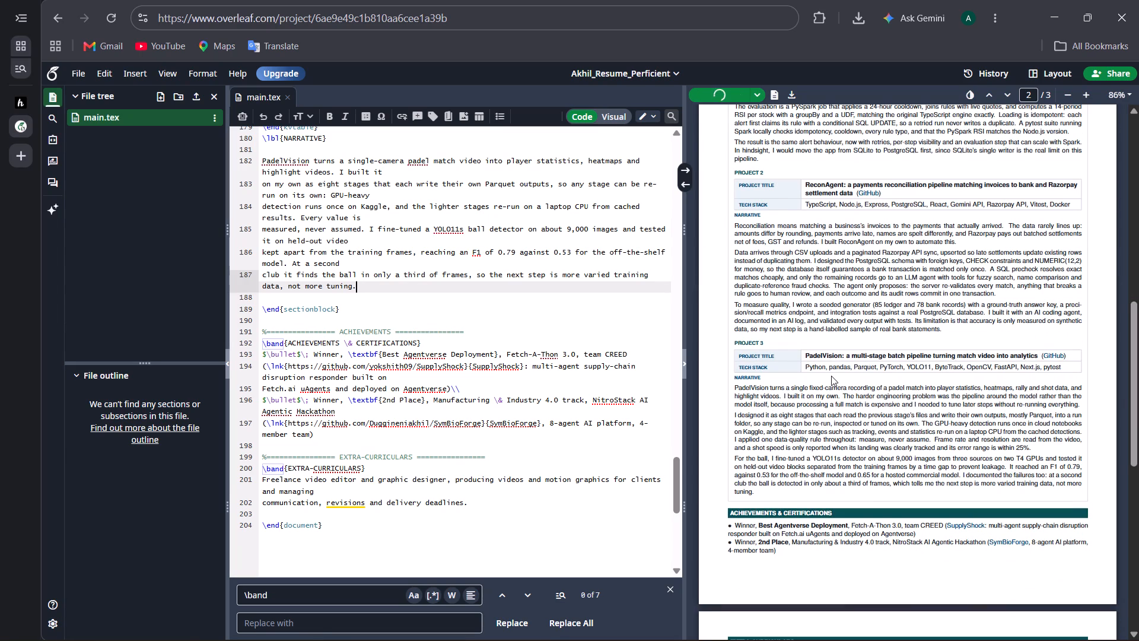
scroll(831, 376, "down", 5)
scroll(831, 376, "up", 5)
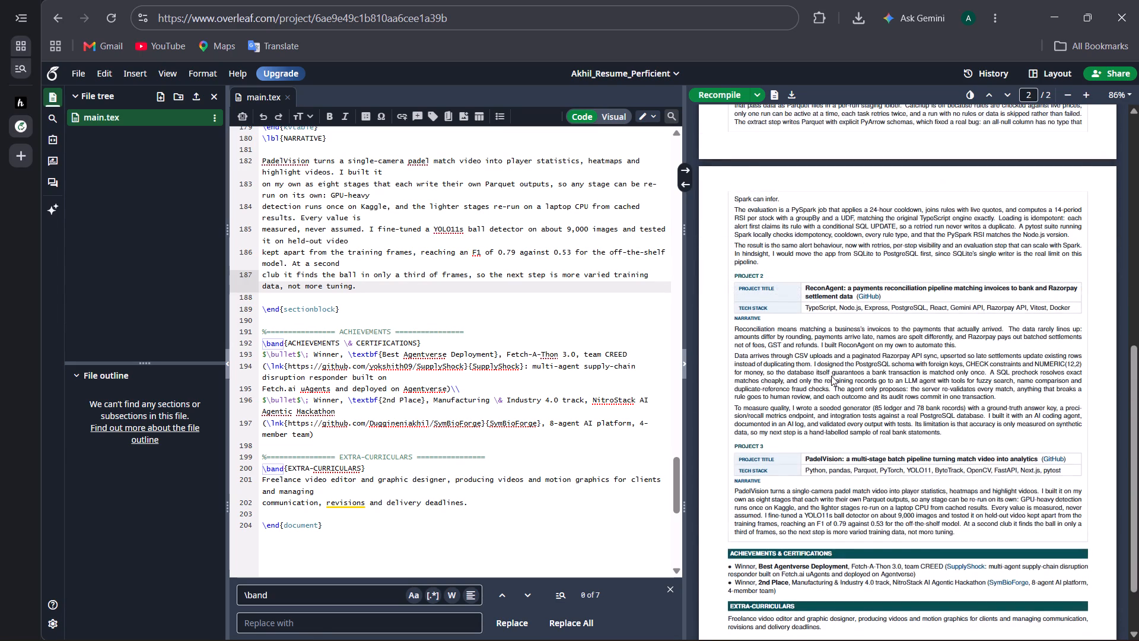
scroll(831, 376, "down", 4)
scroll(831, 379, "up", 3)
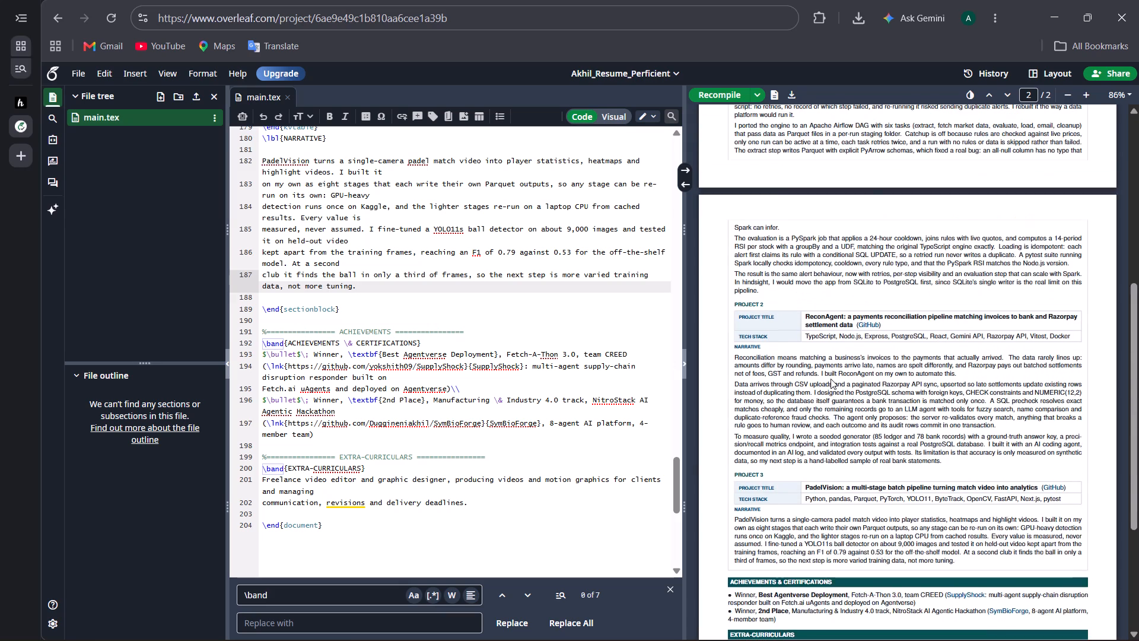
scroll(831, 379, "up", 2)
scroll(842, 360, "down", 4)
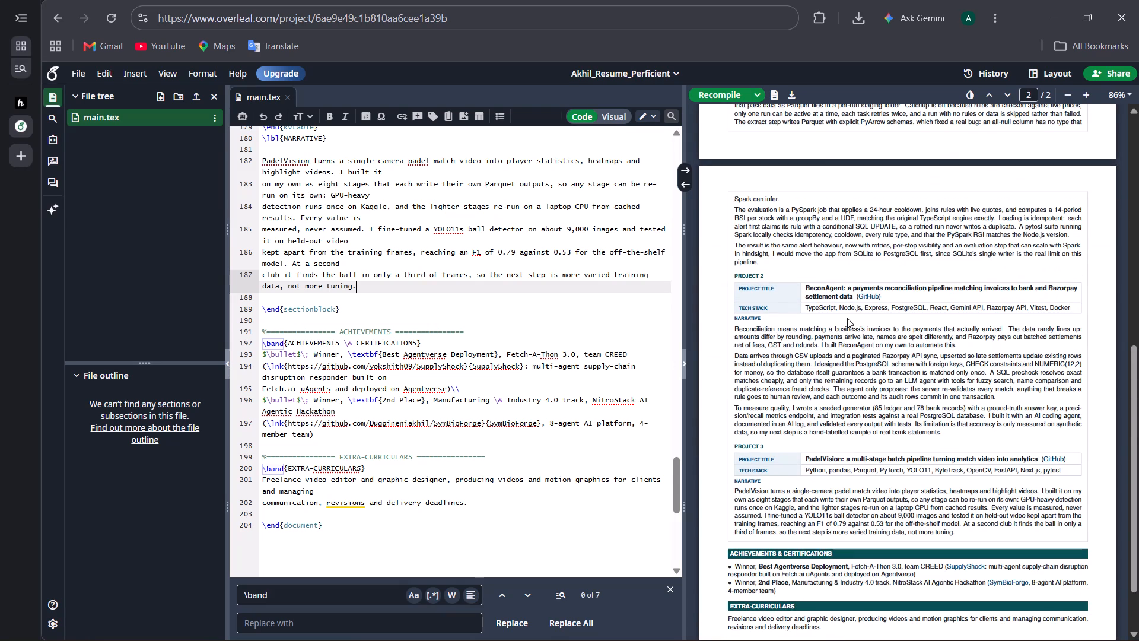
scroll(847, 320, "down", 1)
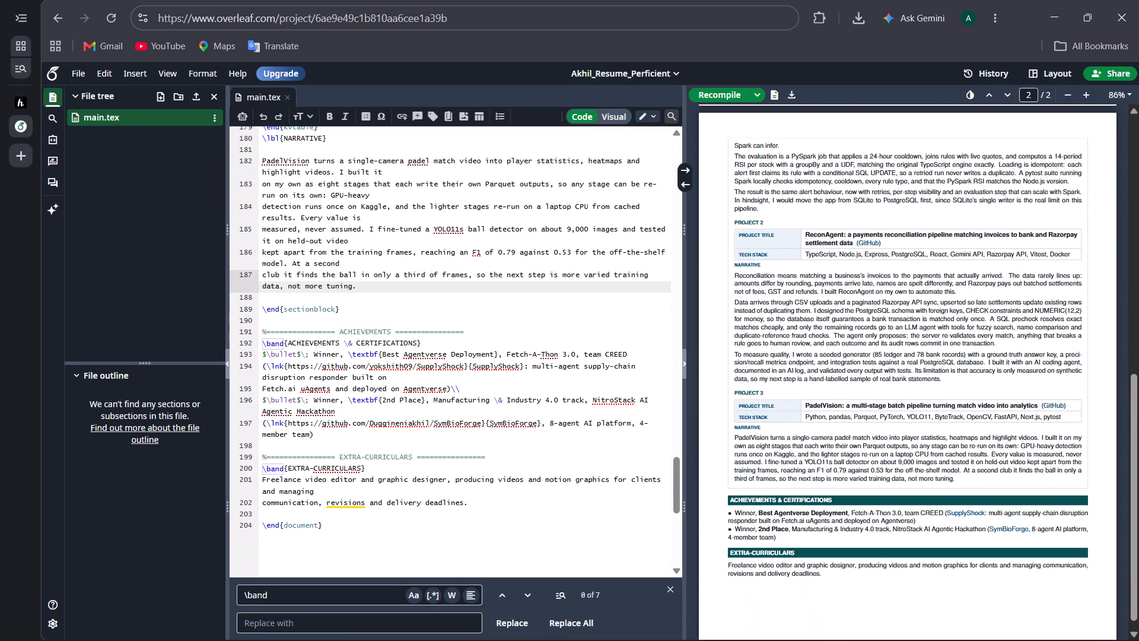
scroll(846, 323, "down", 2)
scroll(846, 325, "up", 3)
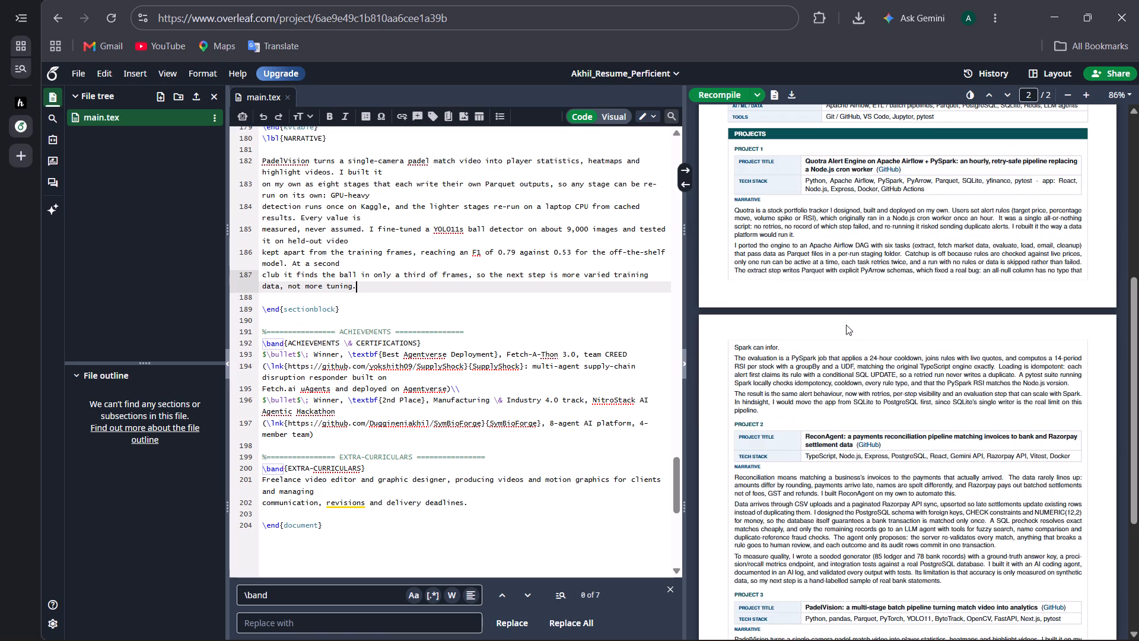
scroll(846, 325, "up", 2)
scroll(846, 325, "down", 5)
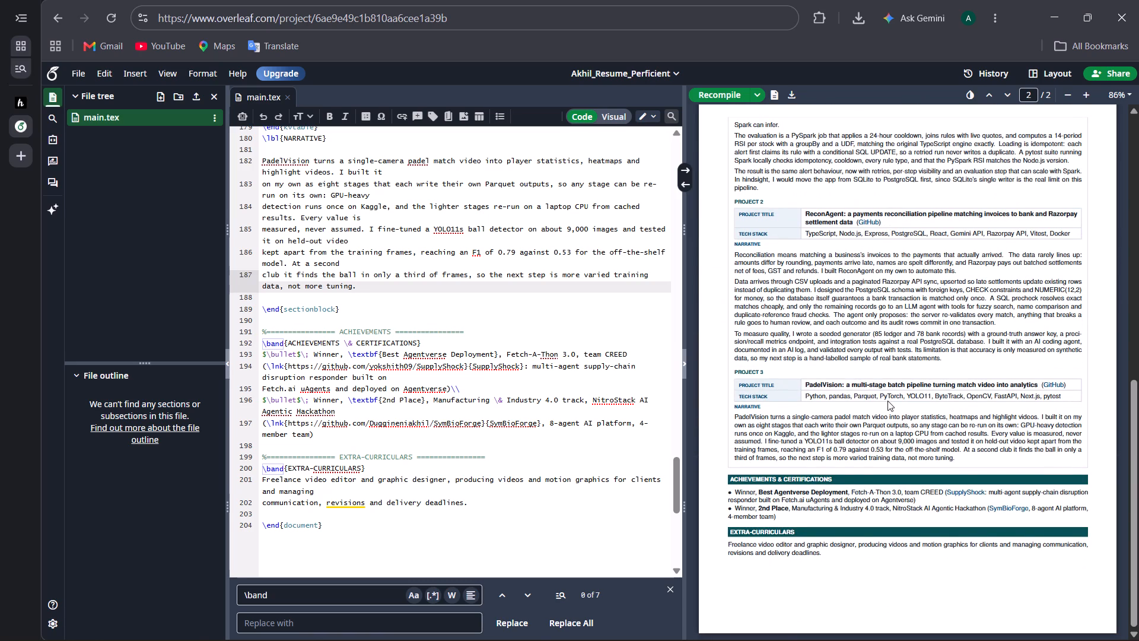
Undo the shortened PadelVision narrative in Project 3, recompile, and check the page breaks in the PDF preview.
left_click(504, 294)
key("ctrl+z")
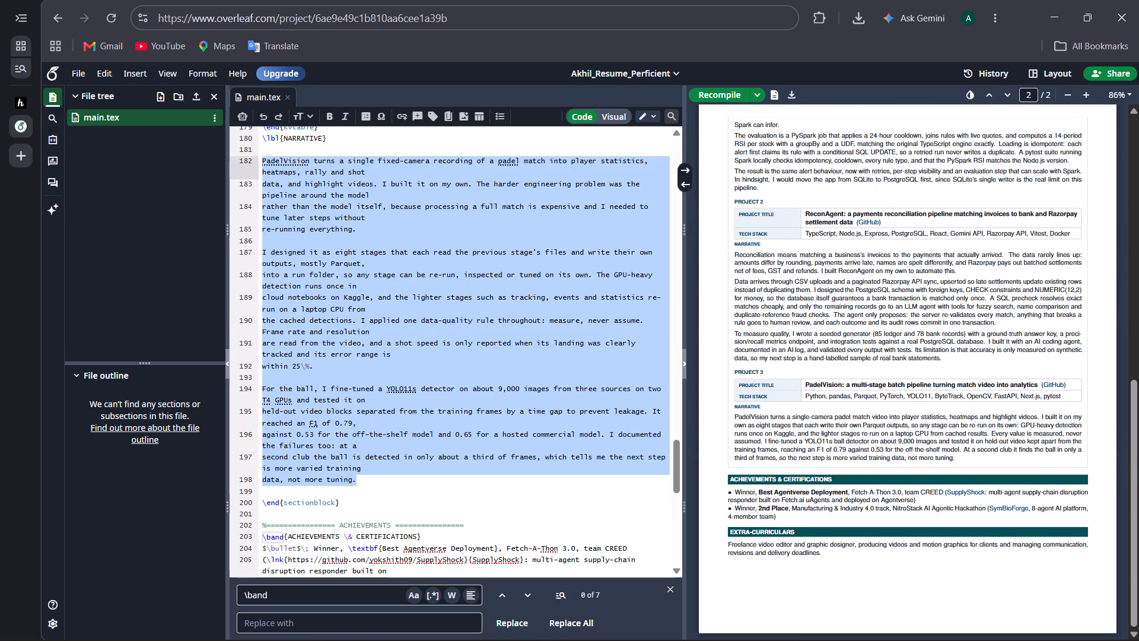
key("ctrl+s")
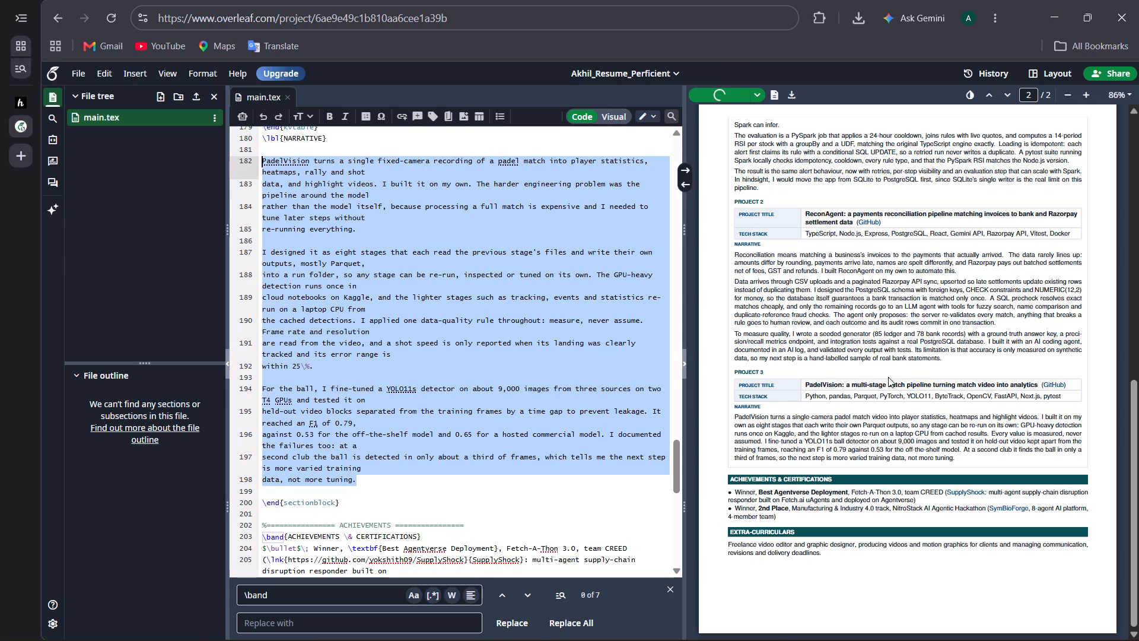
left_click(545, 314)
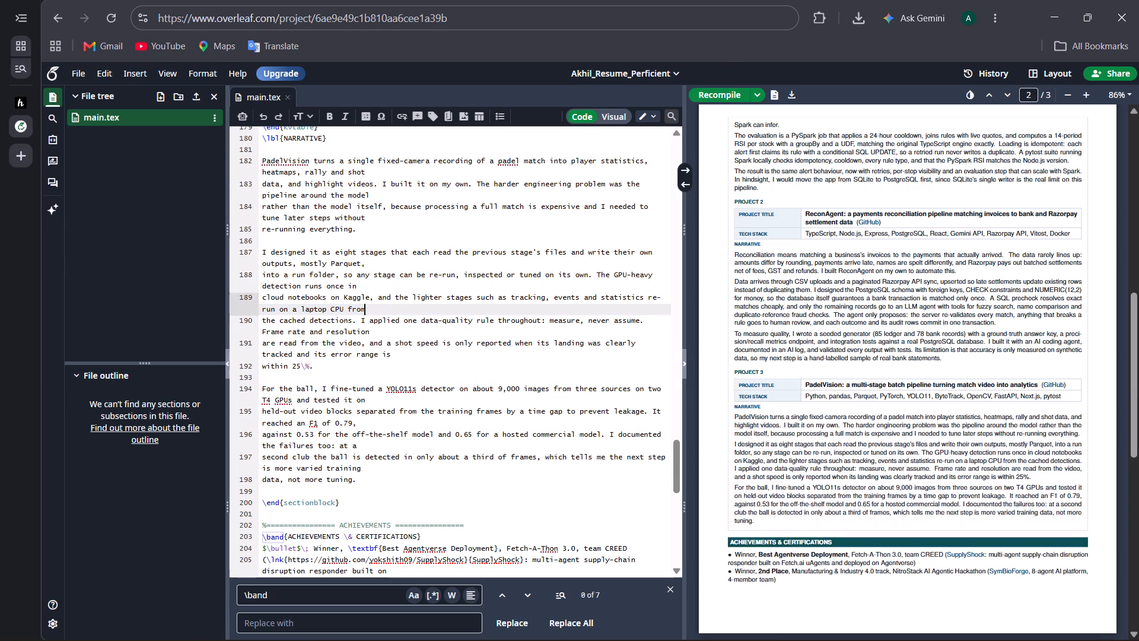
scroll(838, 398, "down", 4)
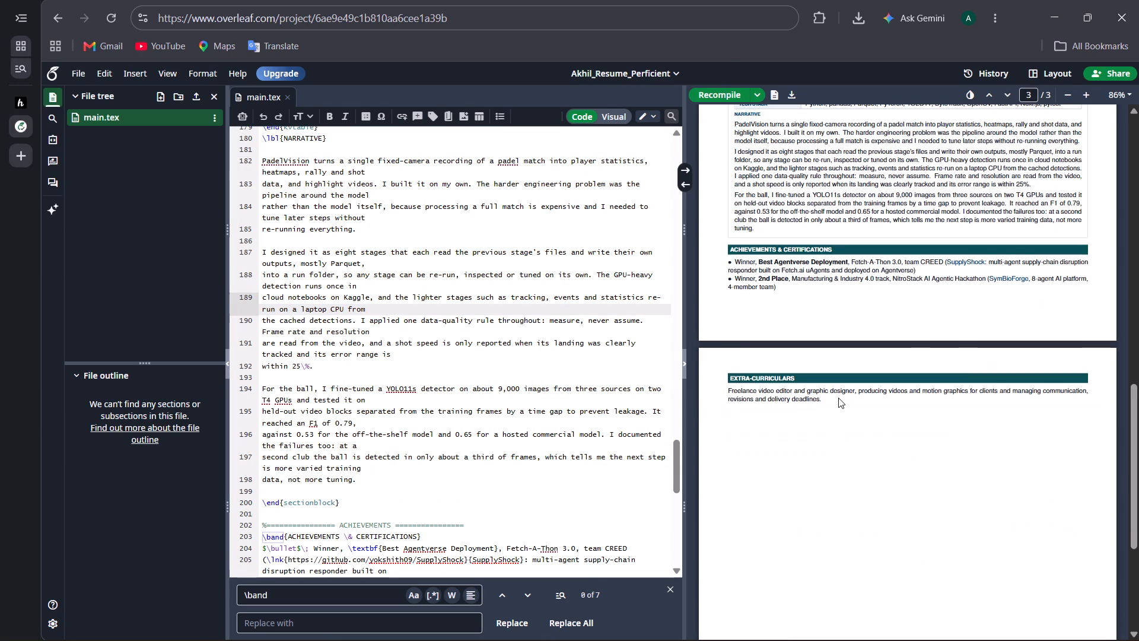
scroll(838, 398, "up", 7)
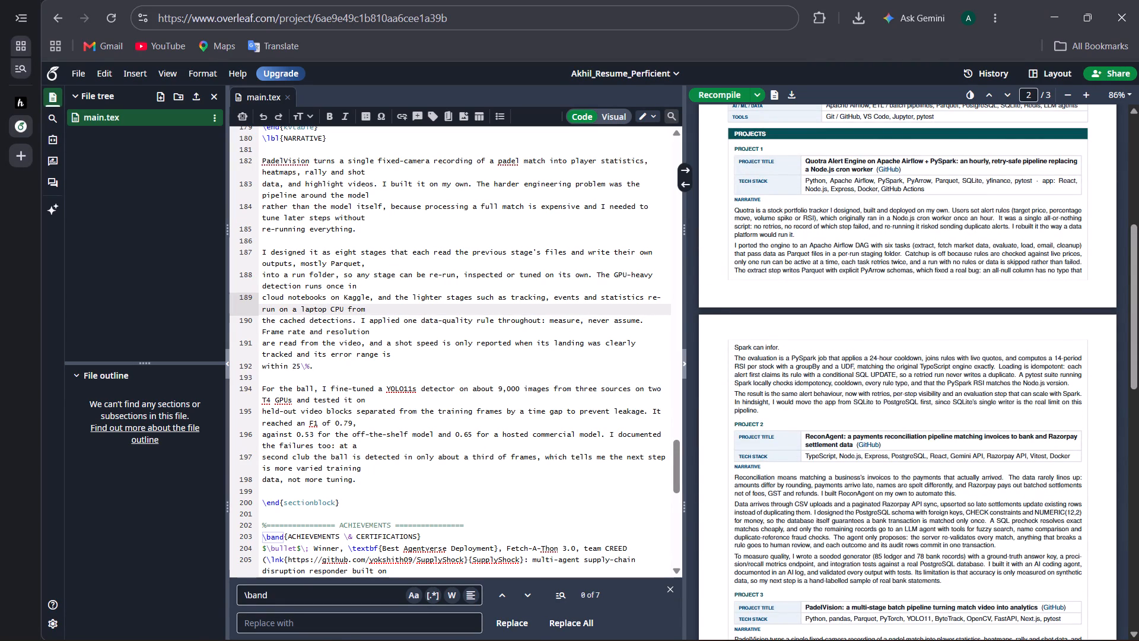
Delete the "Loading is idempotent" sentence from Project 1's narrative, joining the pytest sentence directly after "exactly.", and recompile to check the page fit.
scroll(484, 360, "up", 10)
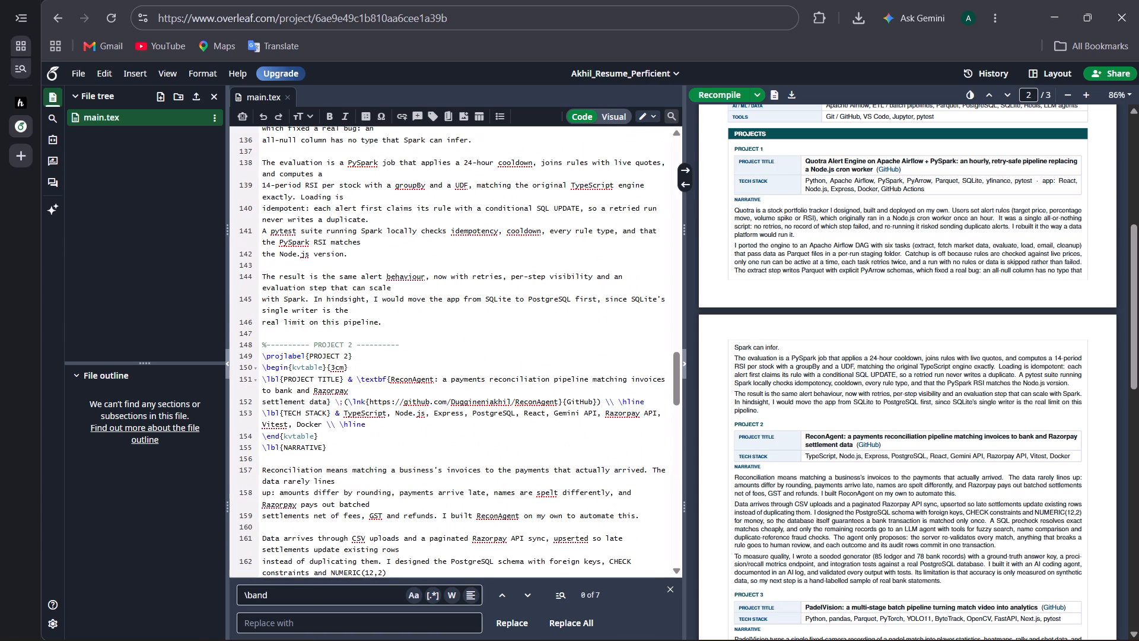
left_click_drag(394, 325, 389, 322)
scroll(422, 333, "up", 1)
left_click_drag(373, 291, 359, 289)
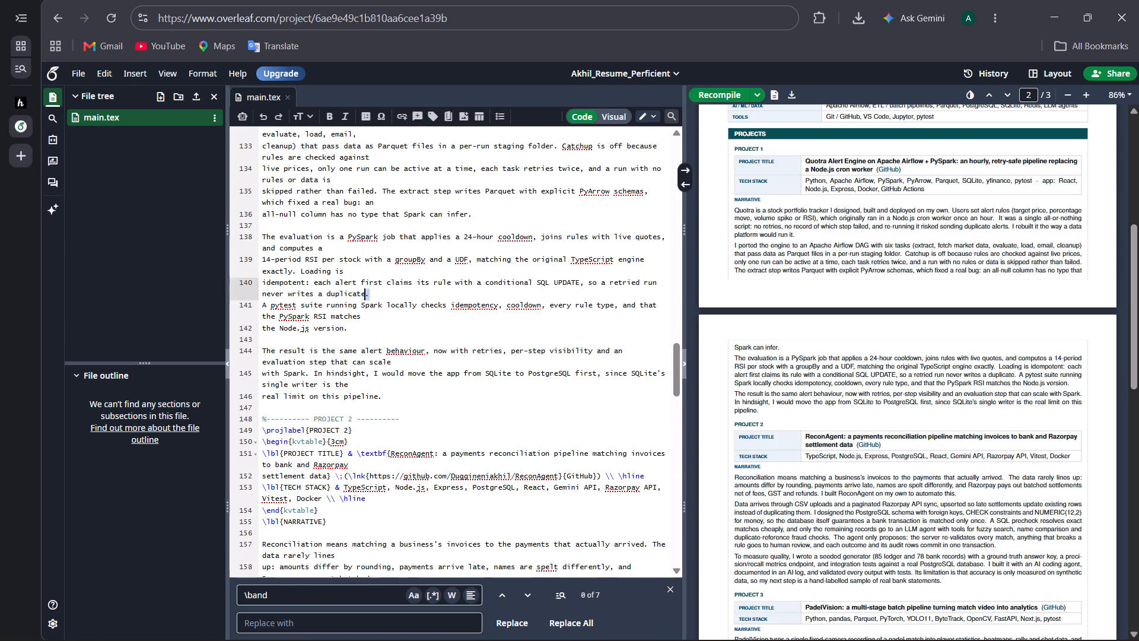
left_click_drag(359, 289, 297, 274)
key("BackSpace")
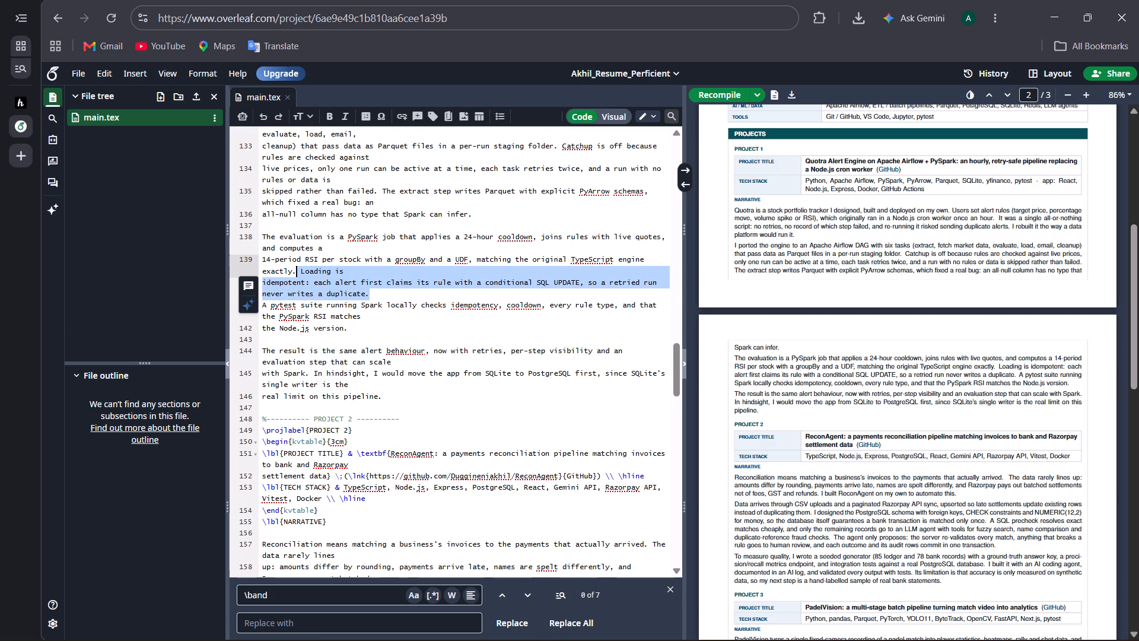
left_click(261, 284)
key("BackSpace")
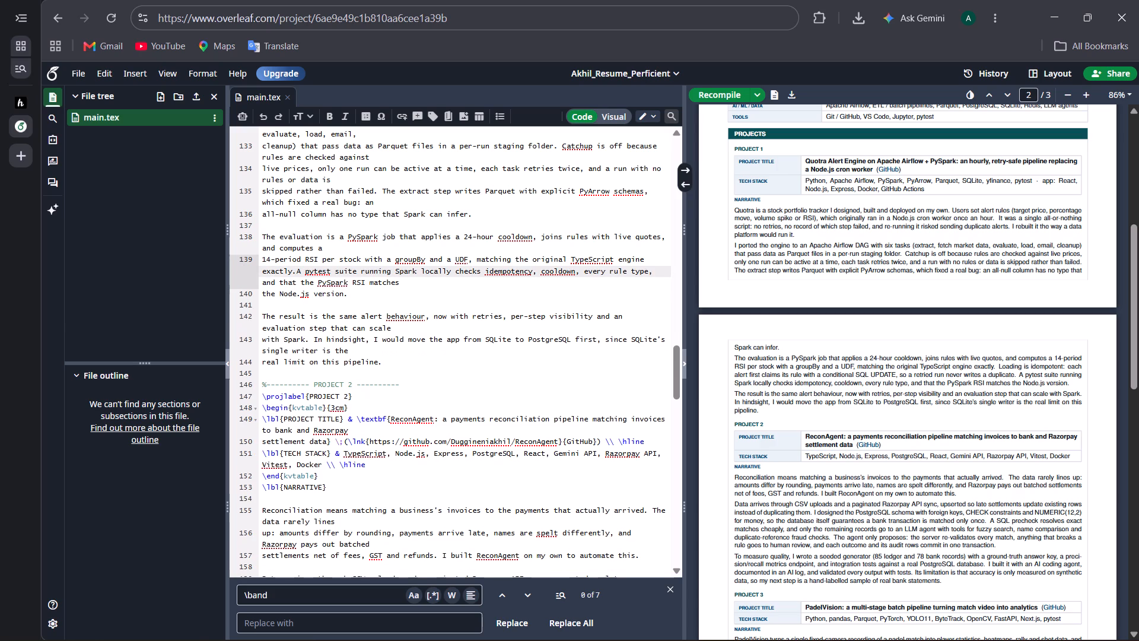
key("ctrl+s")
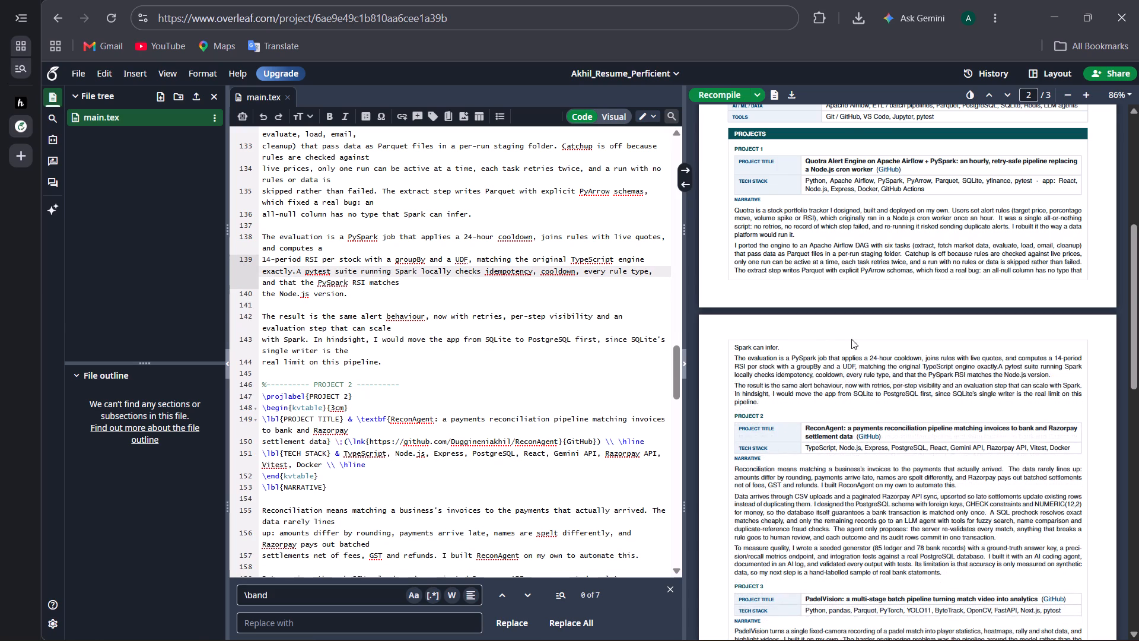
scroll(863, 334, "down", 5)
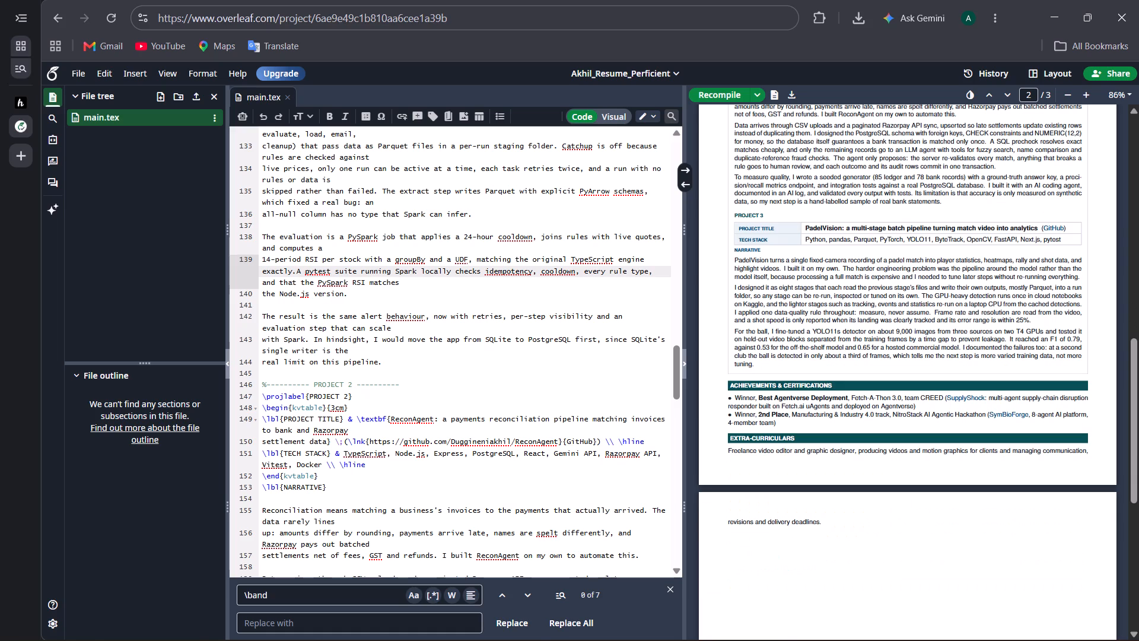
Delete Project 1's final Airflow-paragraph sentence, from "The extract step writes Parquet" to "Spark can infer.", and recompile to check the page fit.
scroll(508, 347, "up", 2)
scroll(784, 335, "up", 4)
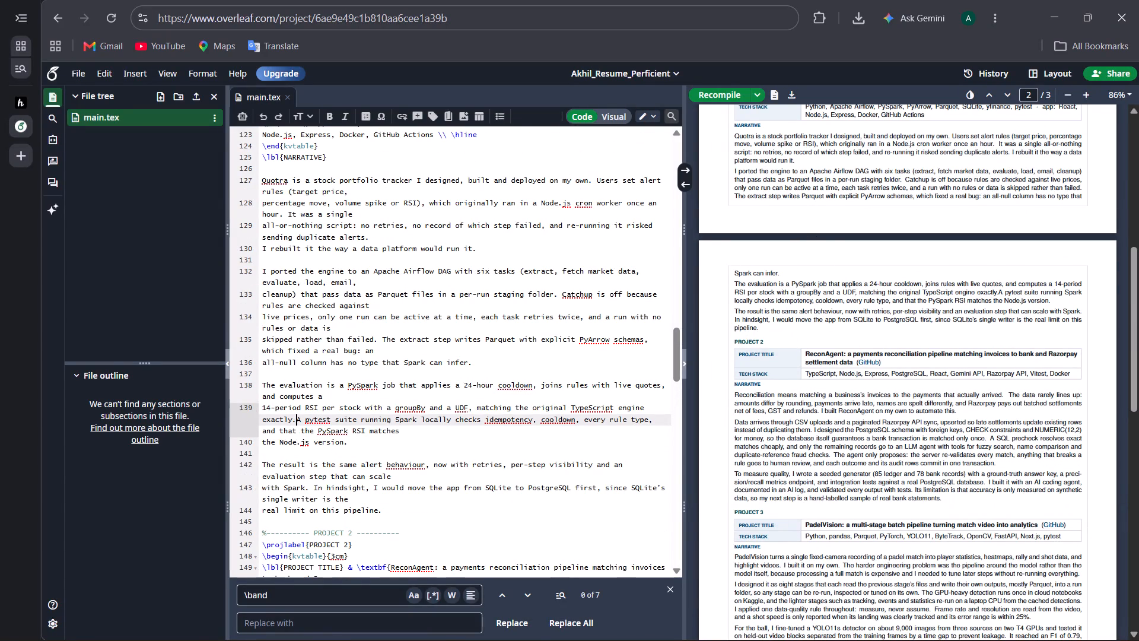
left_click_drag(481, 362, 380, 357)
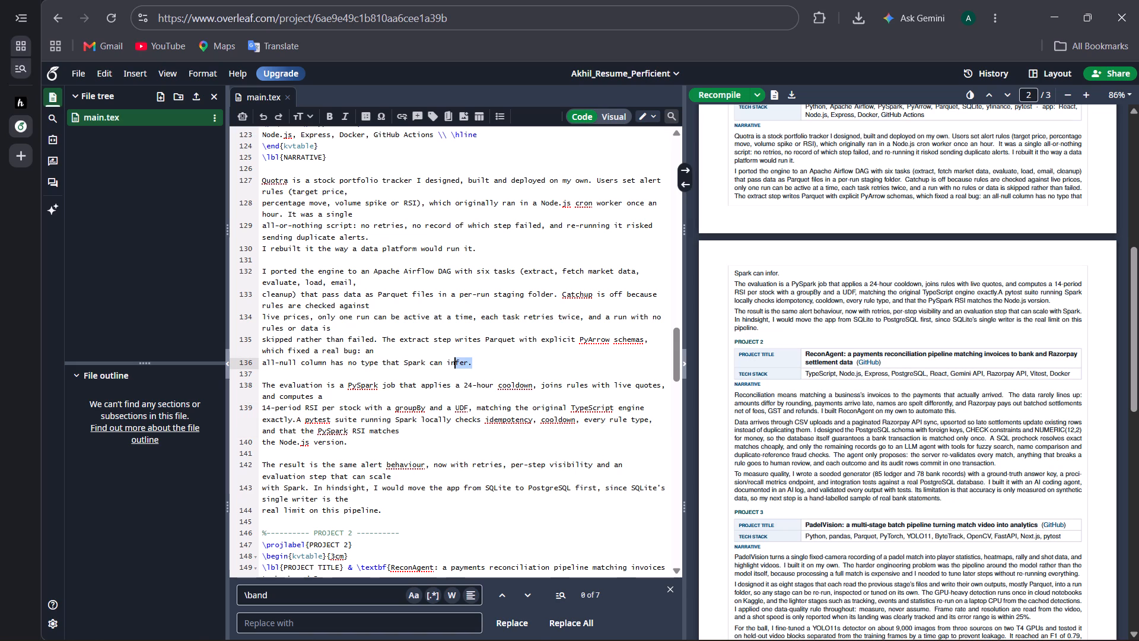
left_click_drag(380, 357, 388, 337)
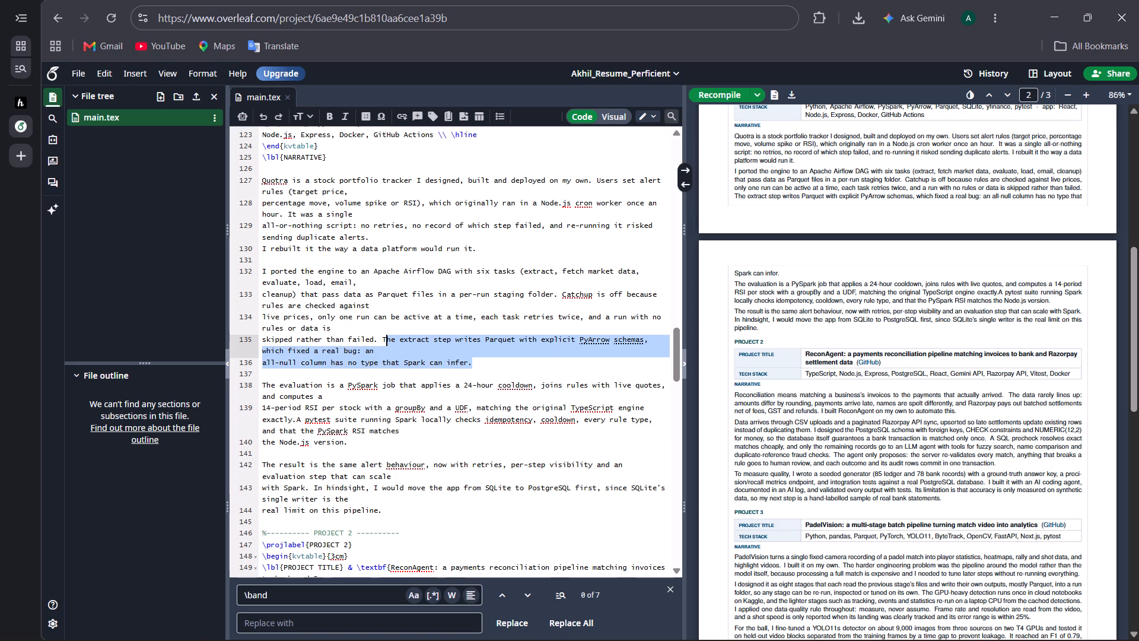
left_click_drag(388, 337, 384, 339)
left_click_drag(384, 339, 377, 335)
key("BackSpace")
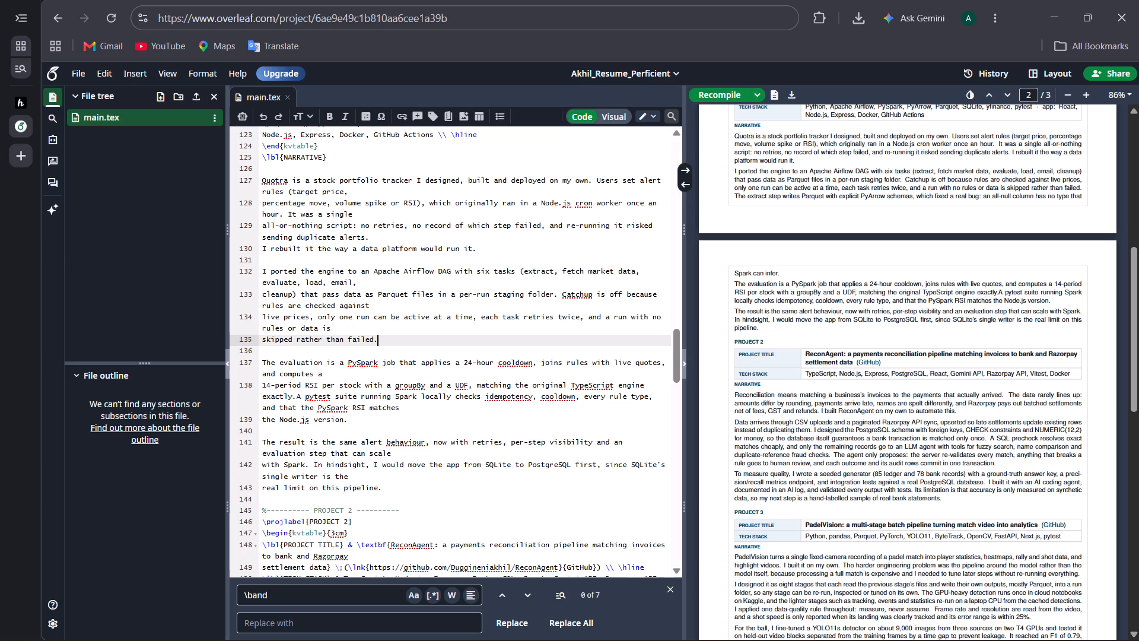
key("ctrl+s")
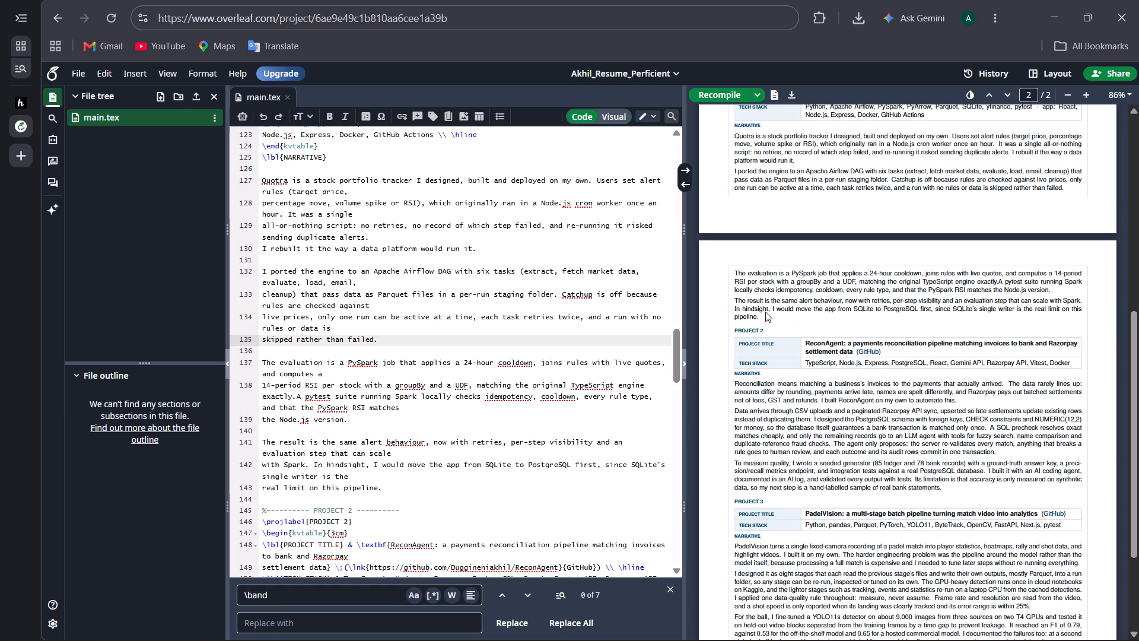
scroll(790, 271, "down", 4)
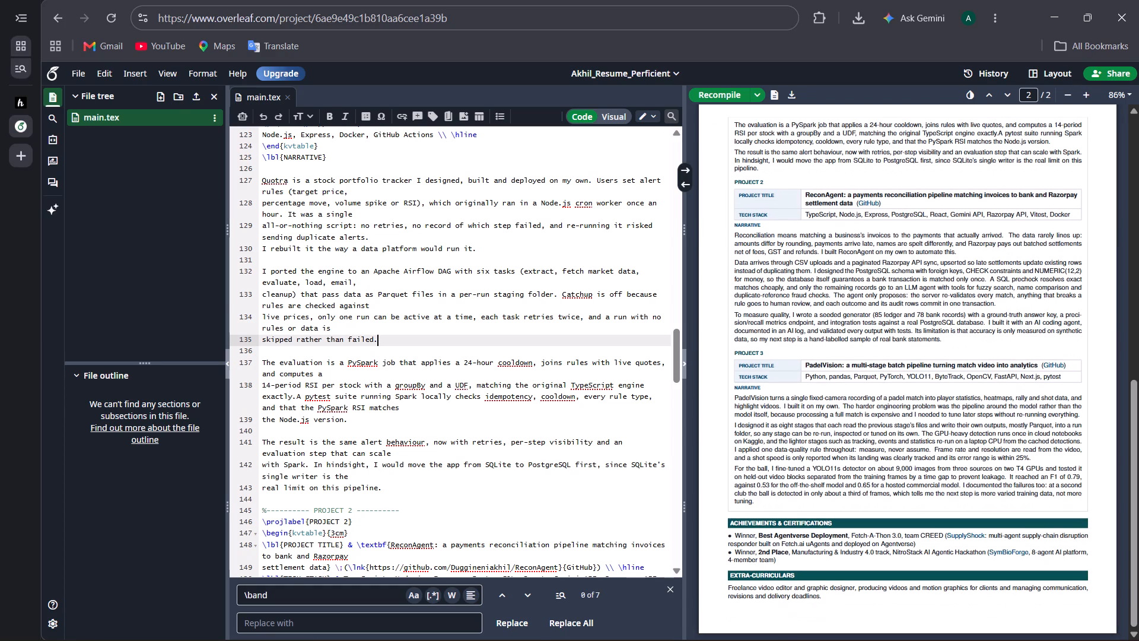
scroll(841, 295, "down", 6)
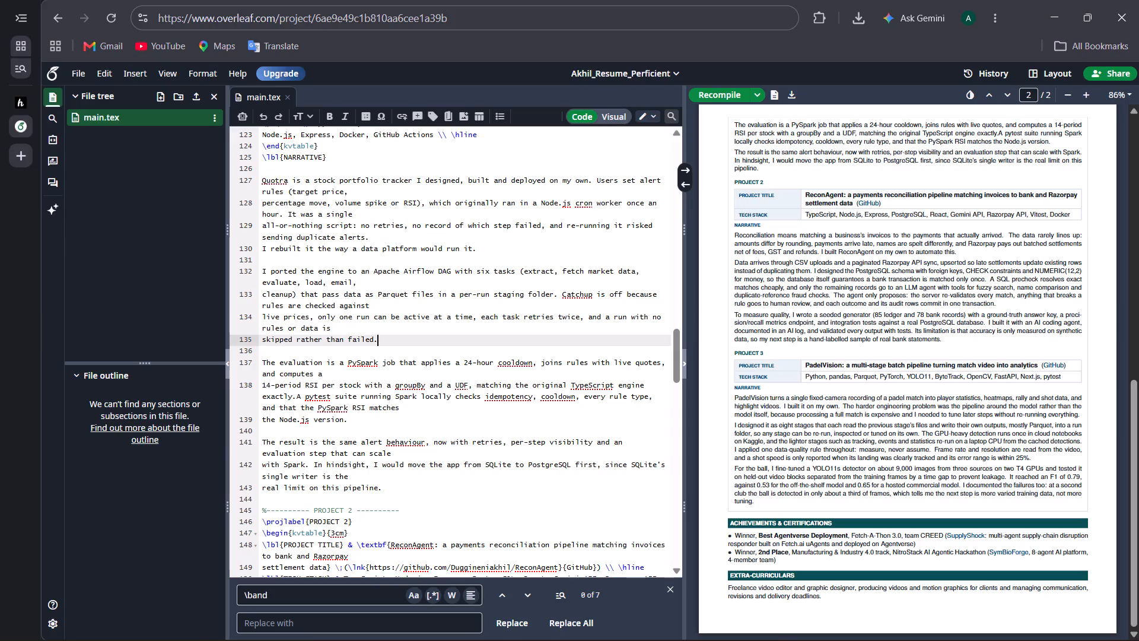
scroll(846, 325, "down", 6)
Review the first page in the PDF preview and the main.tex source from the header definitions through the Project 1 entry.
scroll(916, 458, "up", 14)
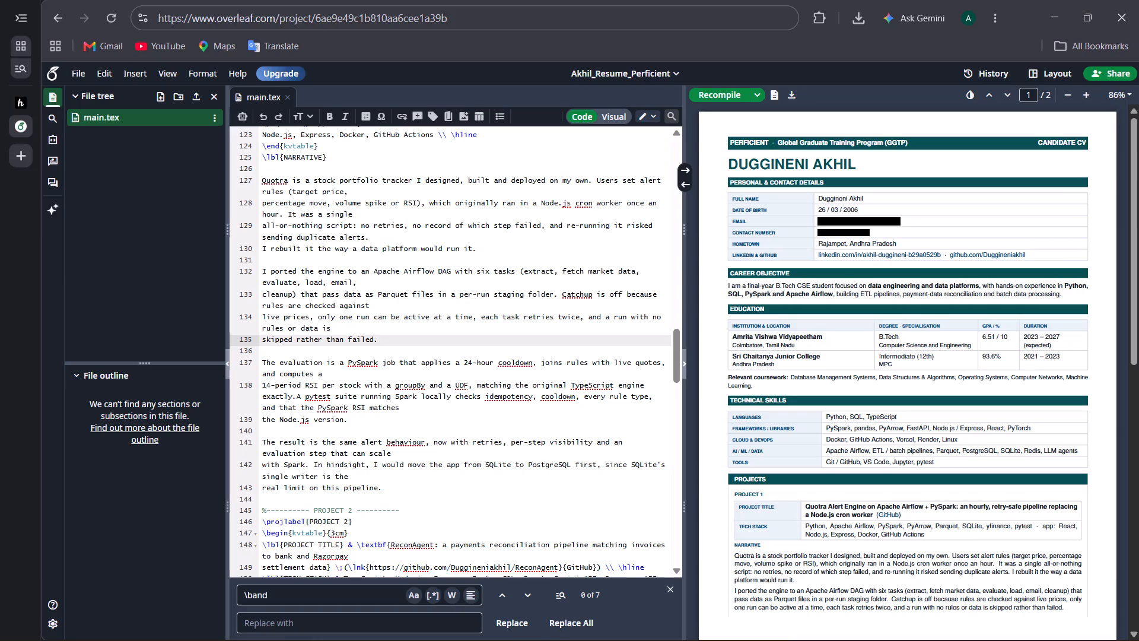
scroll(971, 296, "down", 3)
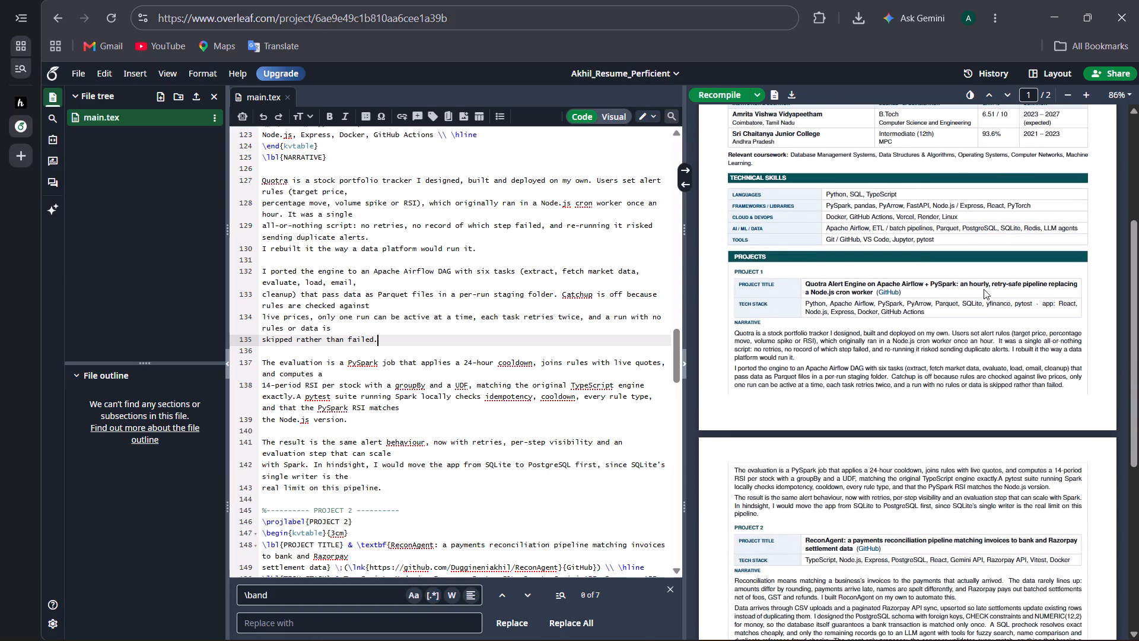
scroll(333, 296, "up", 12)
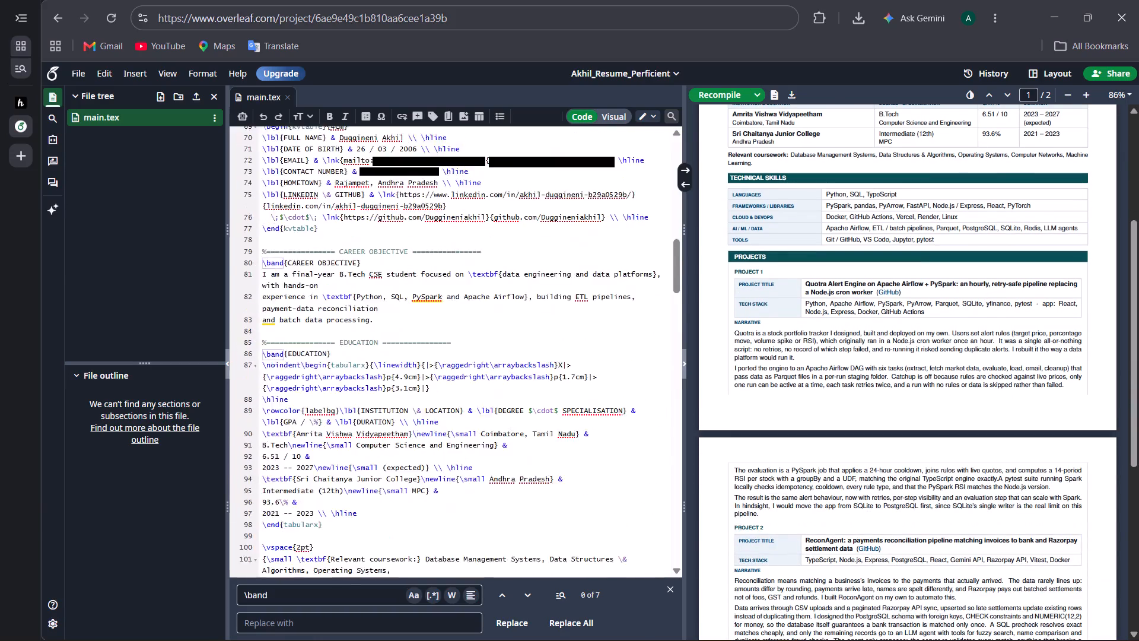
scroll(437, 313, "up", 18)
scroll(440, 309, "down", 7)
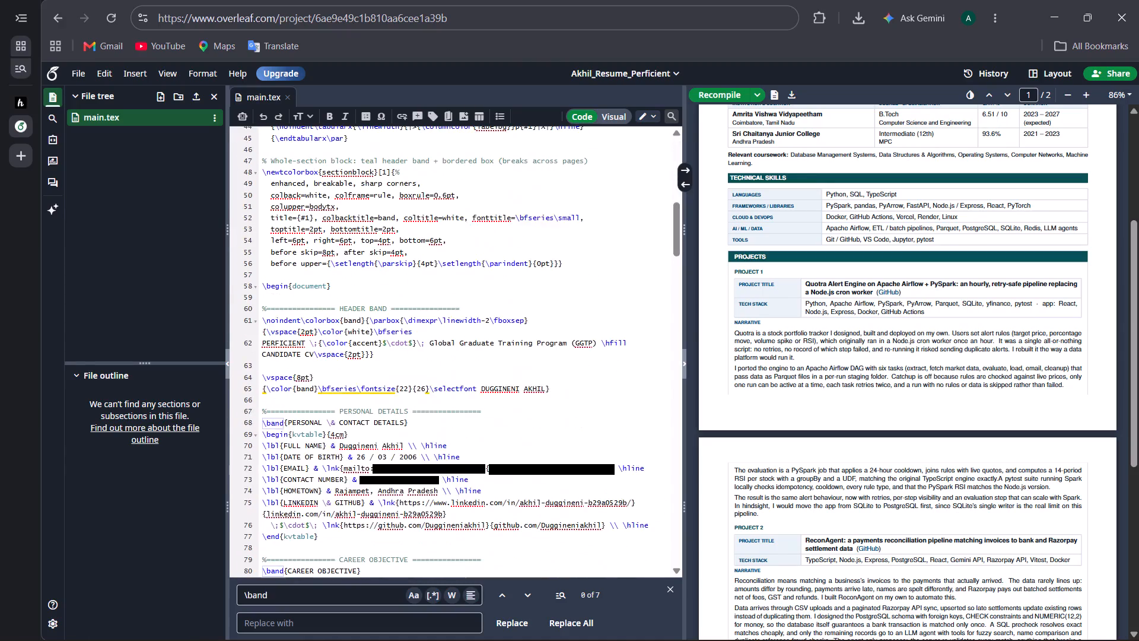
scroll(445, 283, "down", 5)
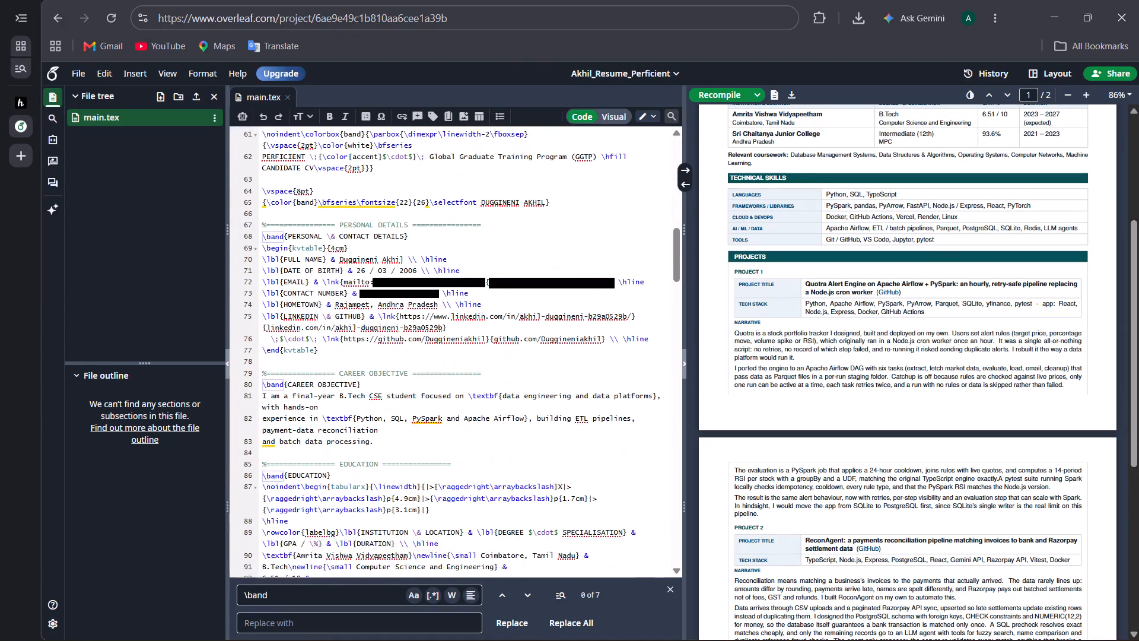
scroll(450, 281, "down", 3)
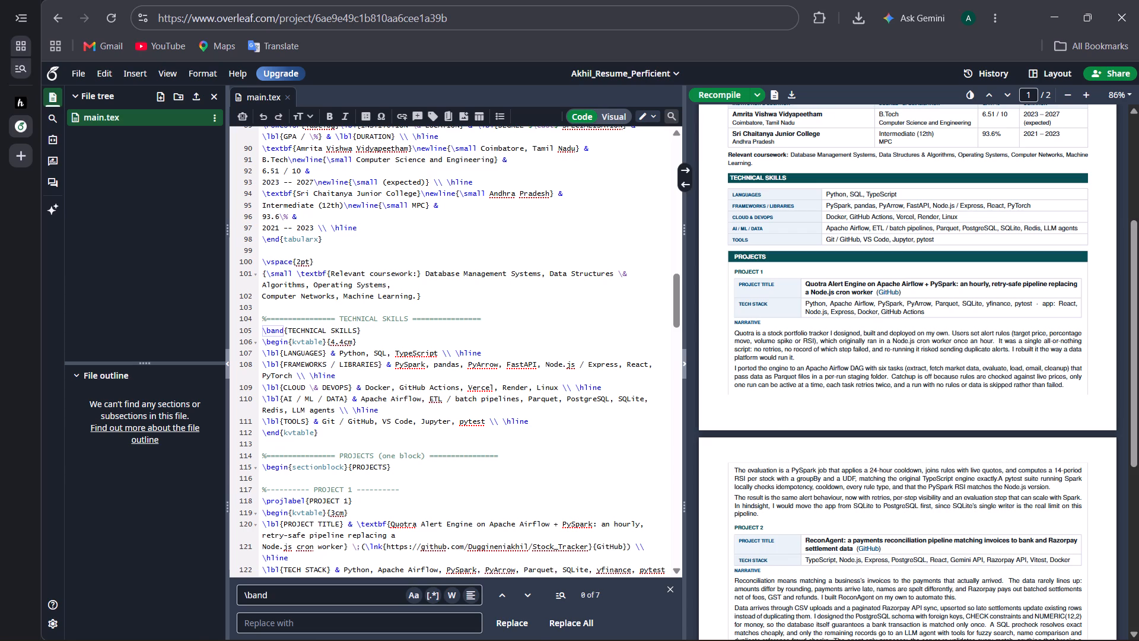
Remove Parquet and Redis from the AI / ML / Data row of Technical Skills in main.tex and recompile.
left_click_drag(487, 423, 453, 424)
left_click_drag(453, 424, 452, 424)
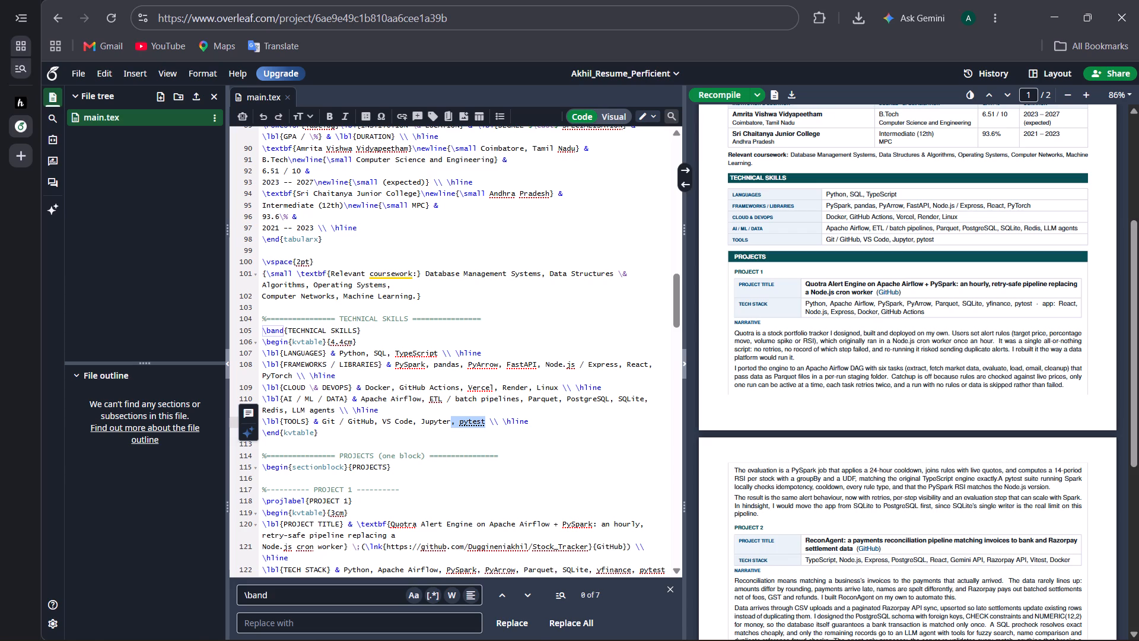
left_click_drag(564, 400, 549, 404)
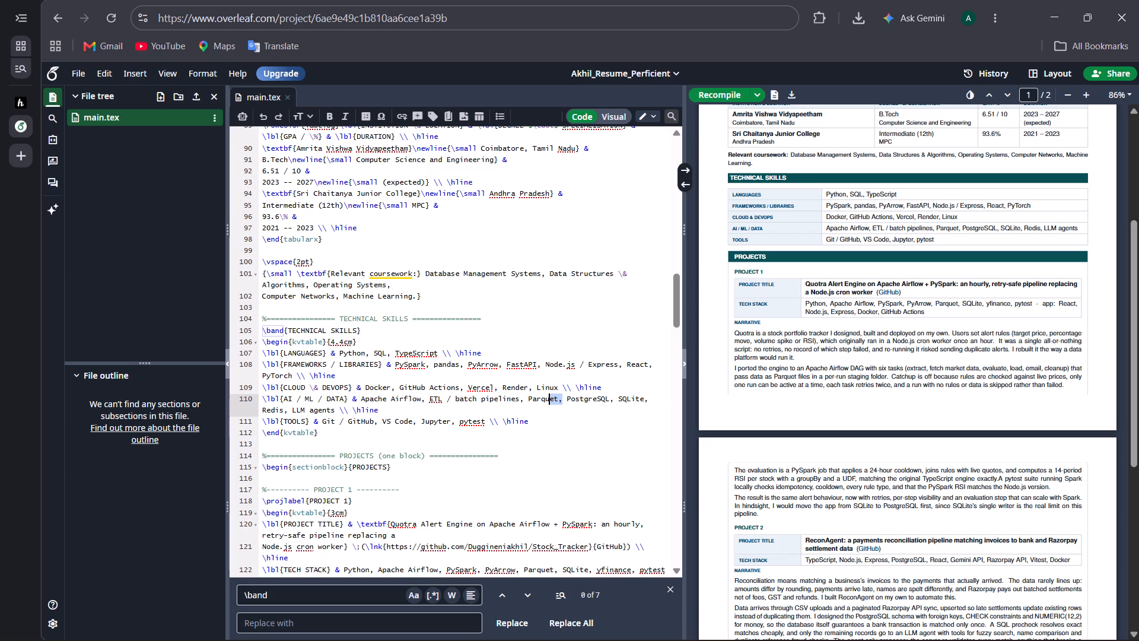
left_click_drag(549, 404, 525, 402)
key("BackSpace")
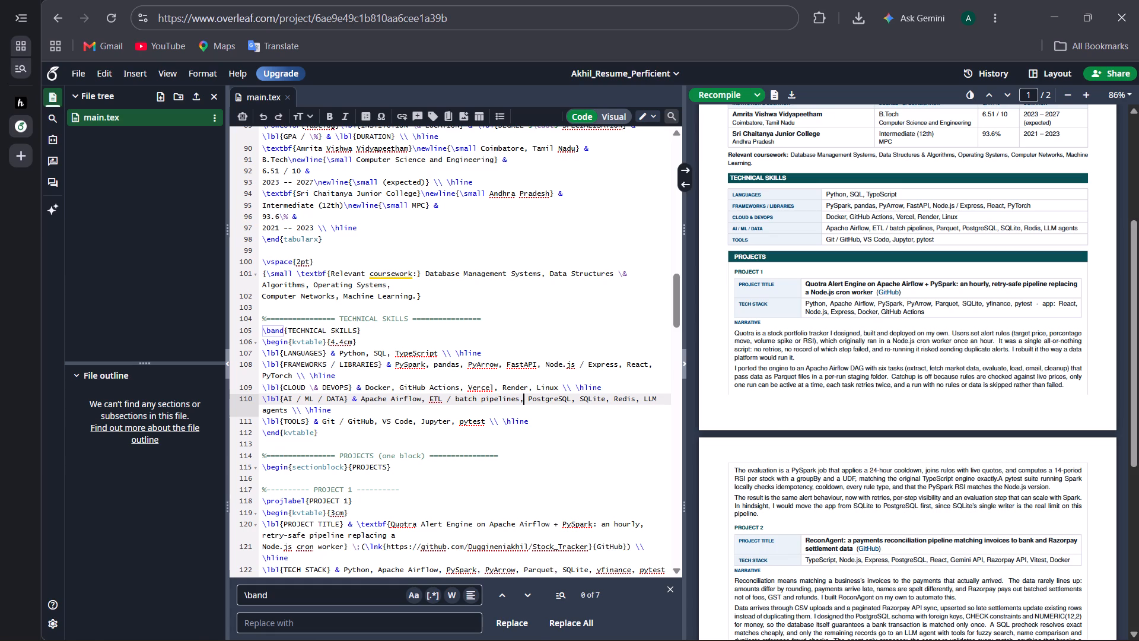
left_click_drag(642, 399, 606, 398)
left_click_drag(606, 398, 609, 396)
key("BackSpace")
key("space")
key("ctrl+s")
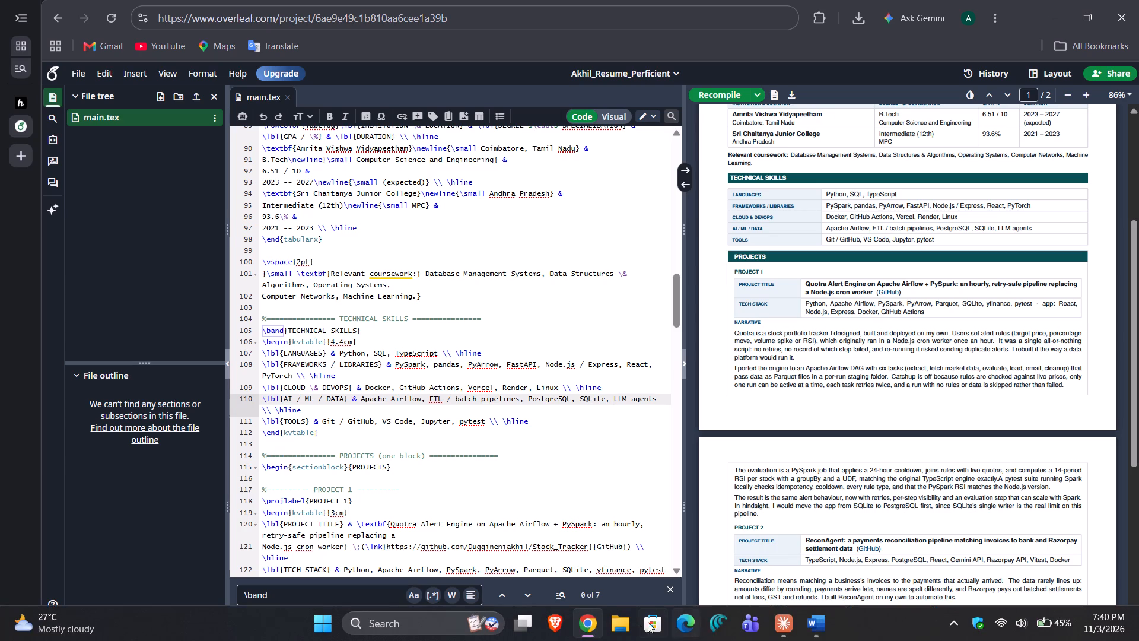
In File Explorer, delete the three old Akhil_Resume_Perficient PDF copies from Downloads and close the window.
left_click(625, 634)
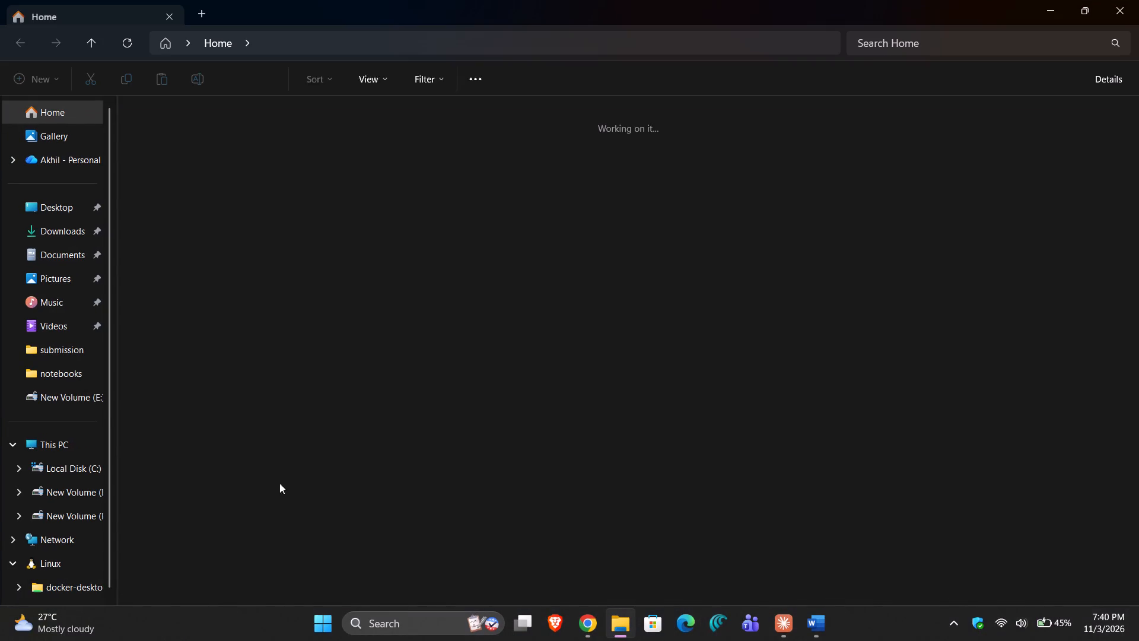
left_click(67, 231)
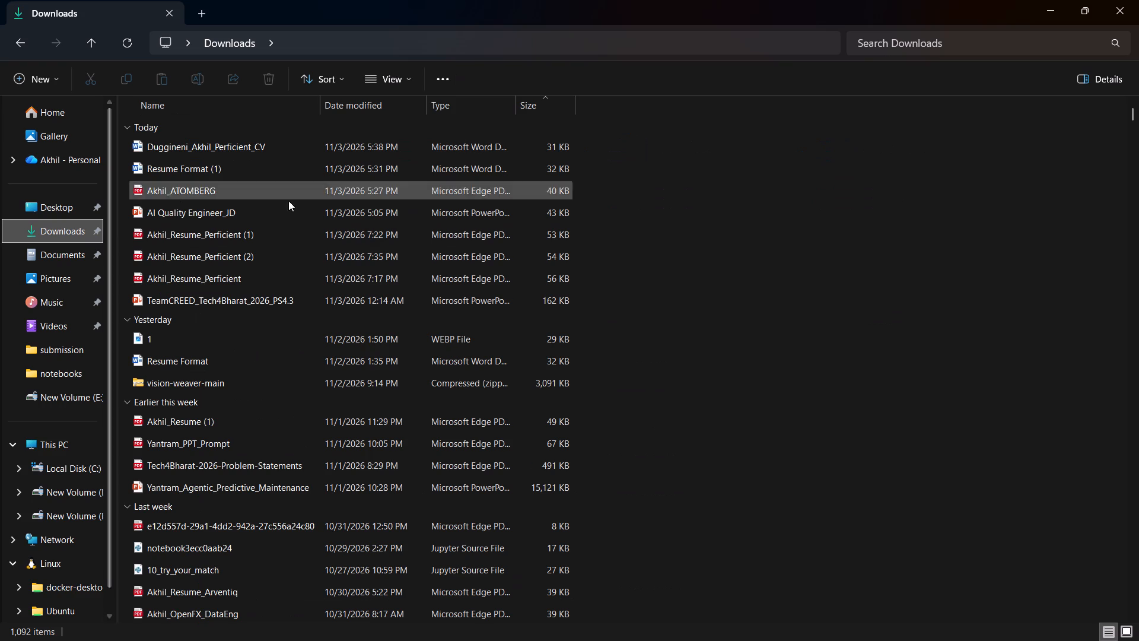
left_click(289, 252)
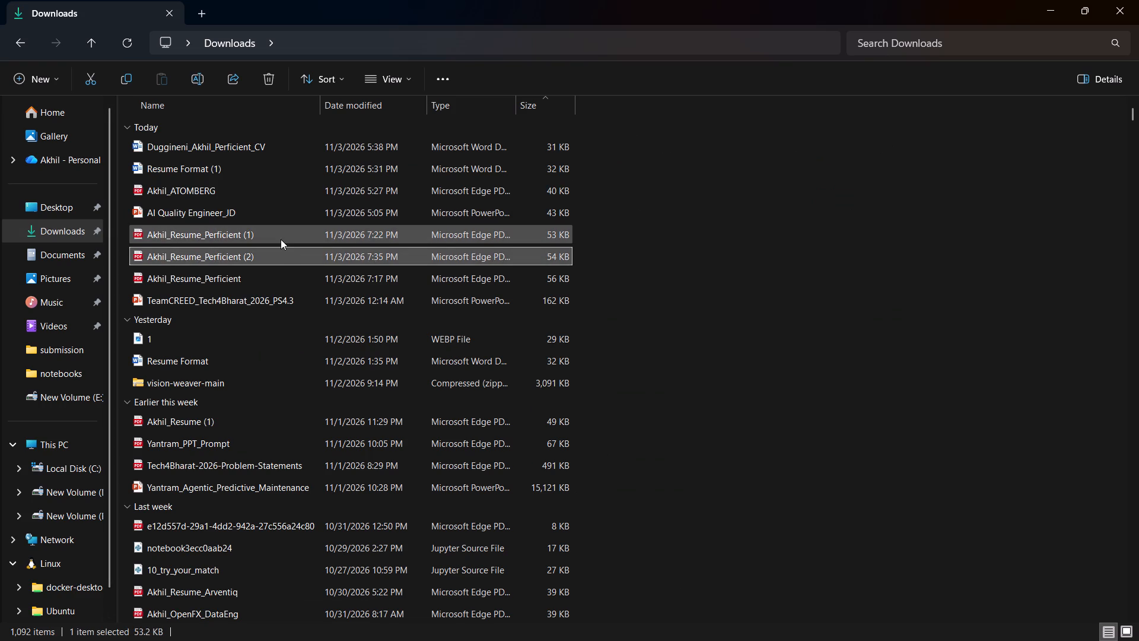
left_click(279, 239, "shift")
left_click(269, 274, "shift")
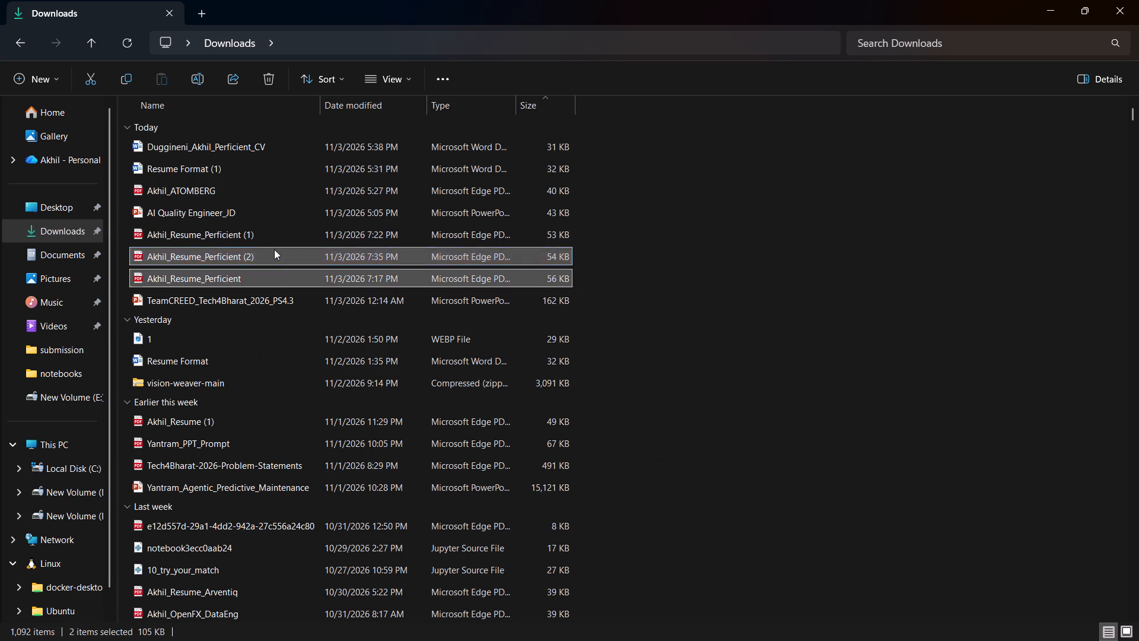
left_click(268, 84)
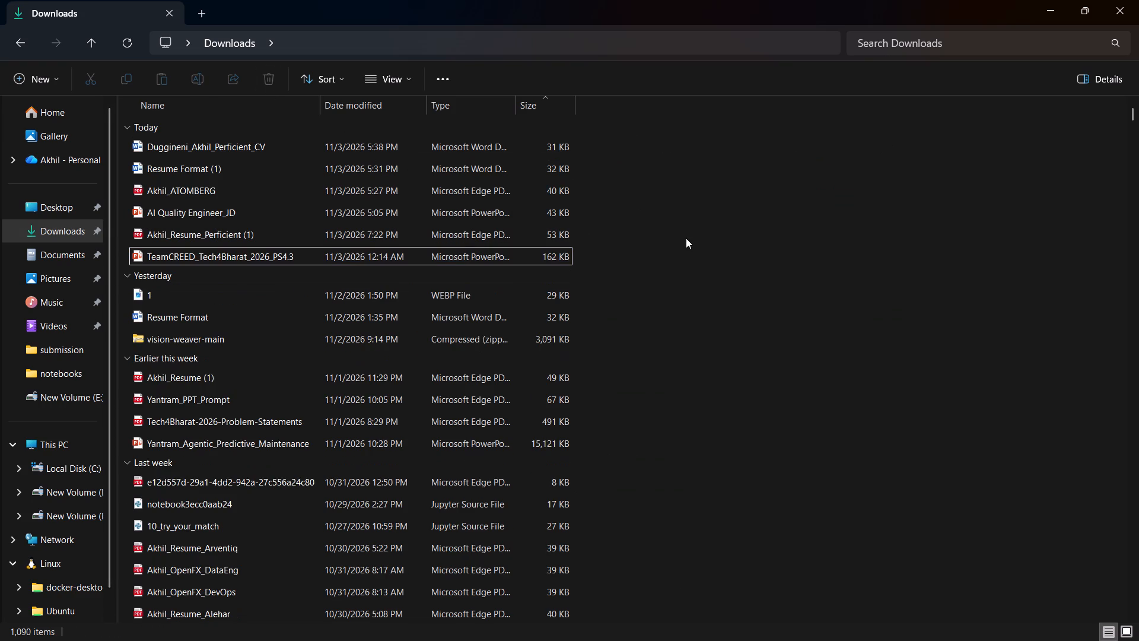
left_click(443, 238)
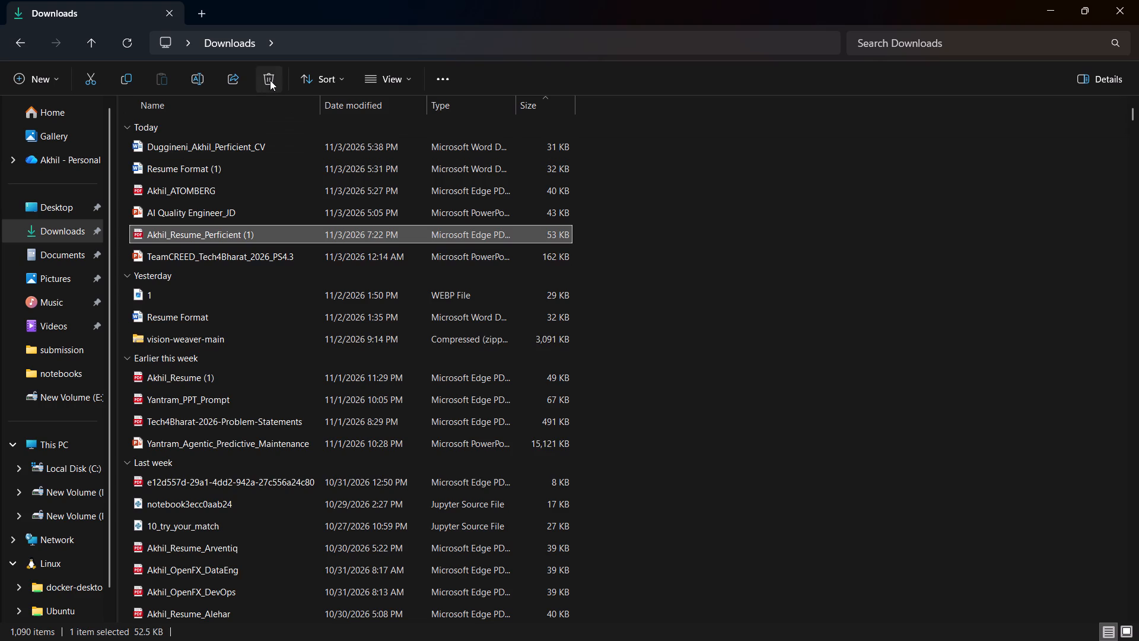
left_click(270, 80)
left_click(1124, 0)
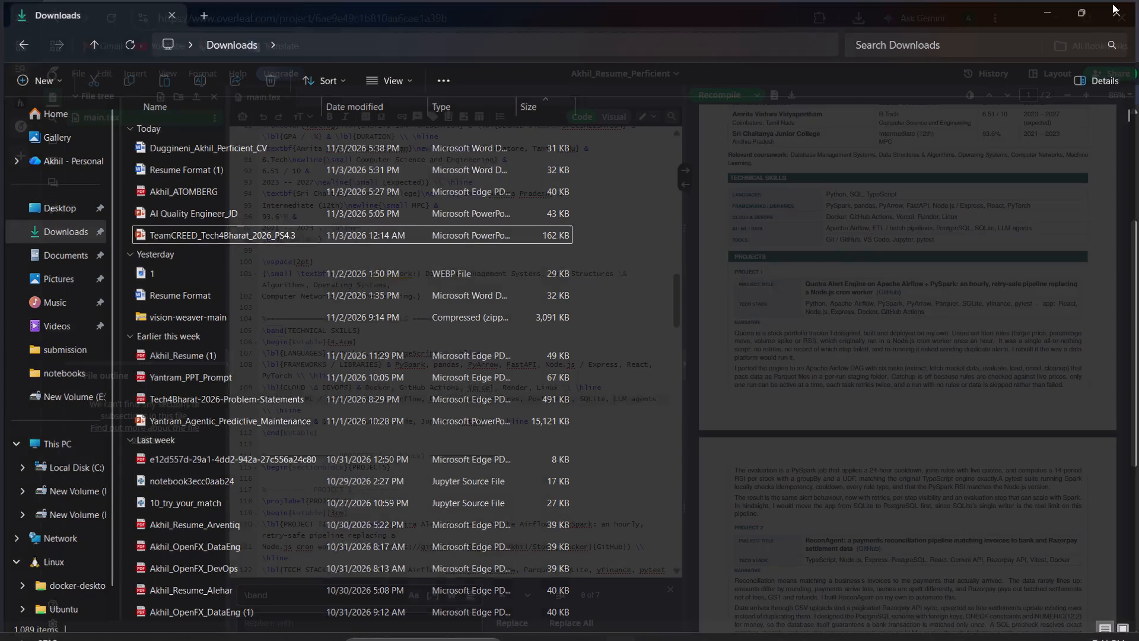
Switch to the Resume Format (1) template in Word, review its final sections and the Notes on this Template, and close it.
key("alt+Tab")
key("alt+Tab")
key("alt+Tab")
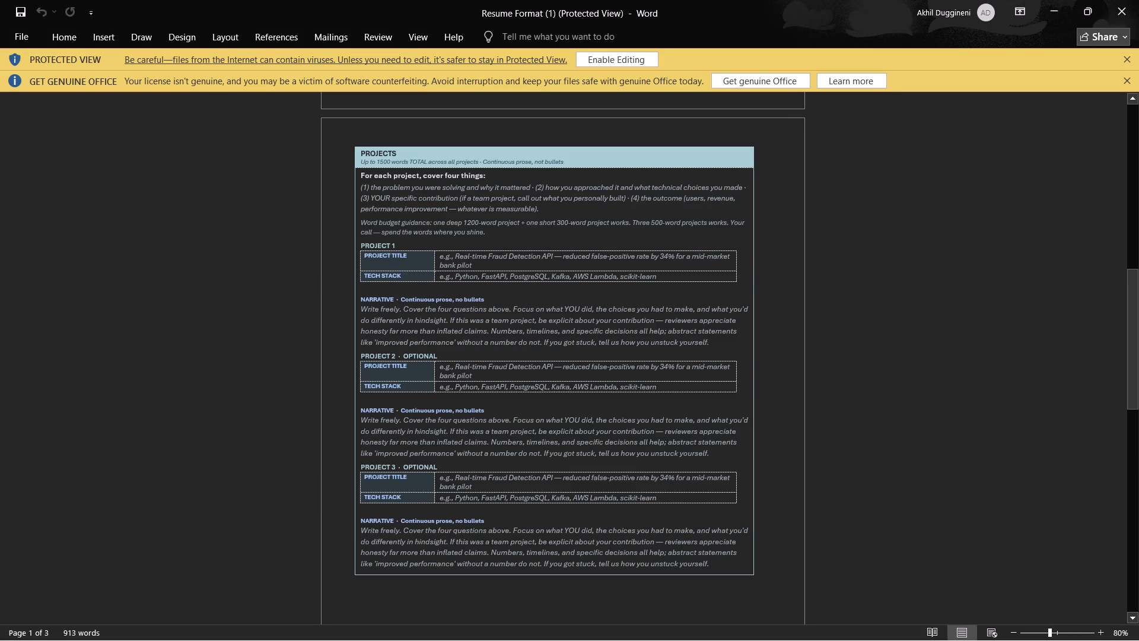
scroll(679, 266, "down", 18)
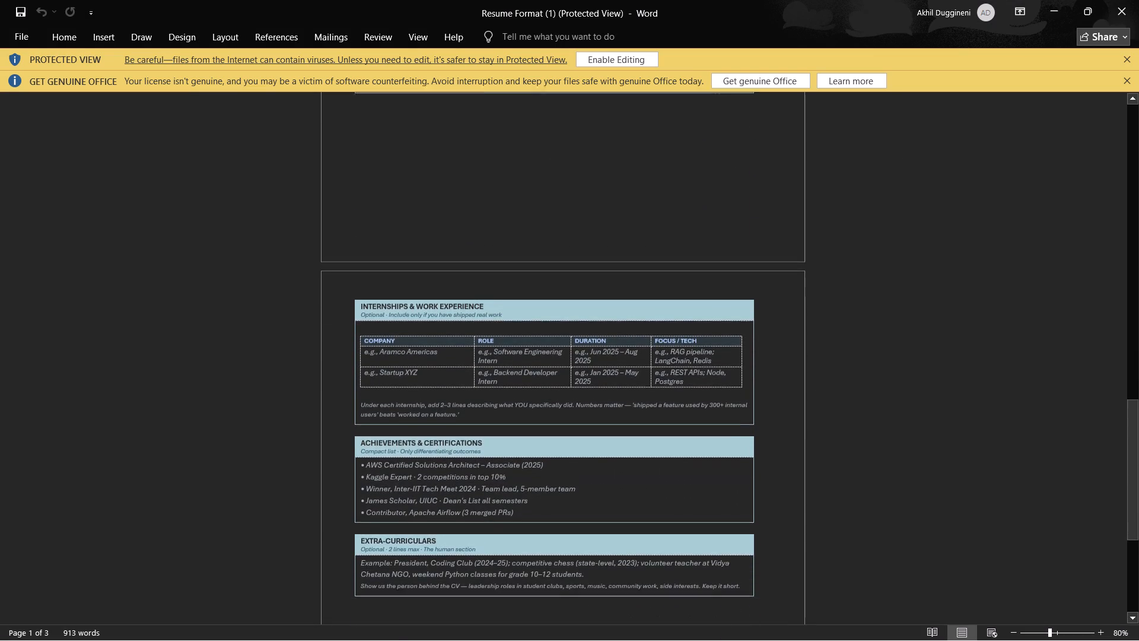
scroll(660, 279, "down", 2)
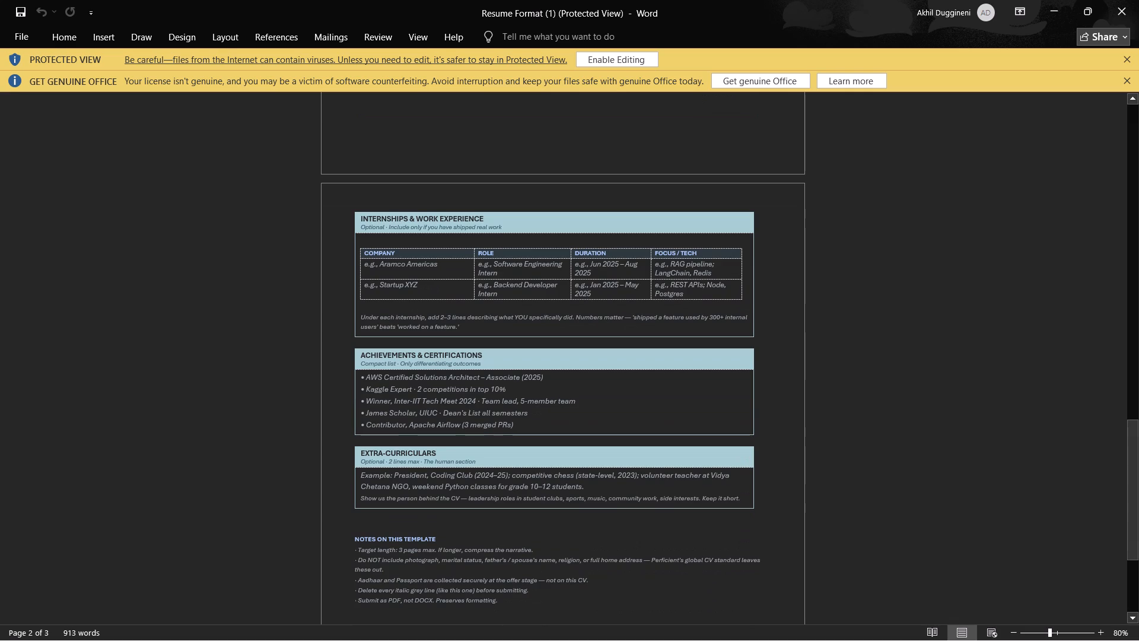
scroll(651, 257, "down", 4)
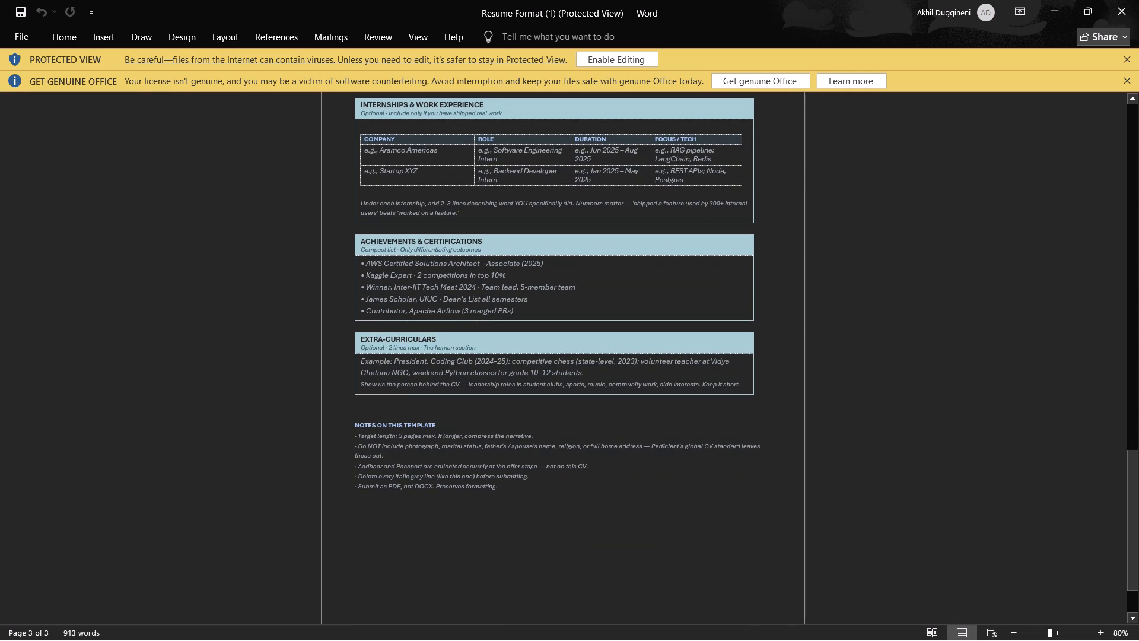
scroll(786, 372, "down", 2)
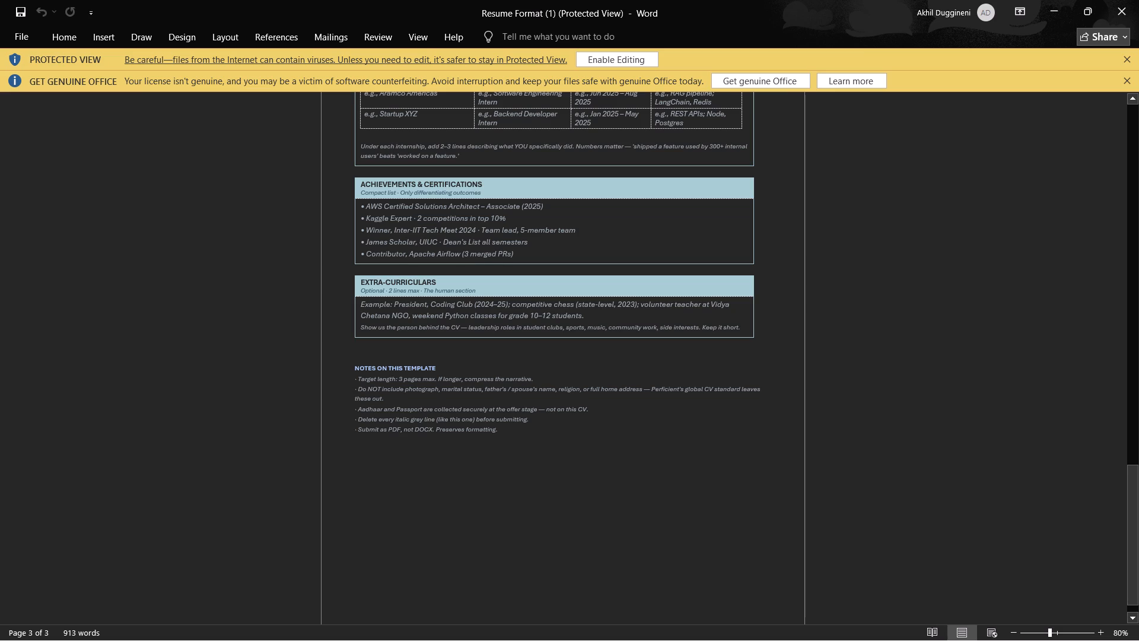
scroll(828, 354, "up", 20)
scroll(828, 354, "up", 2)
left_click(1138, 0)
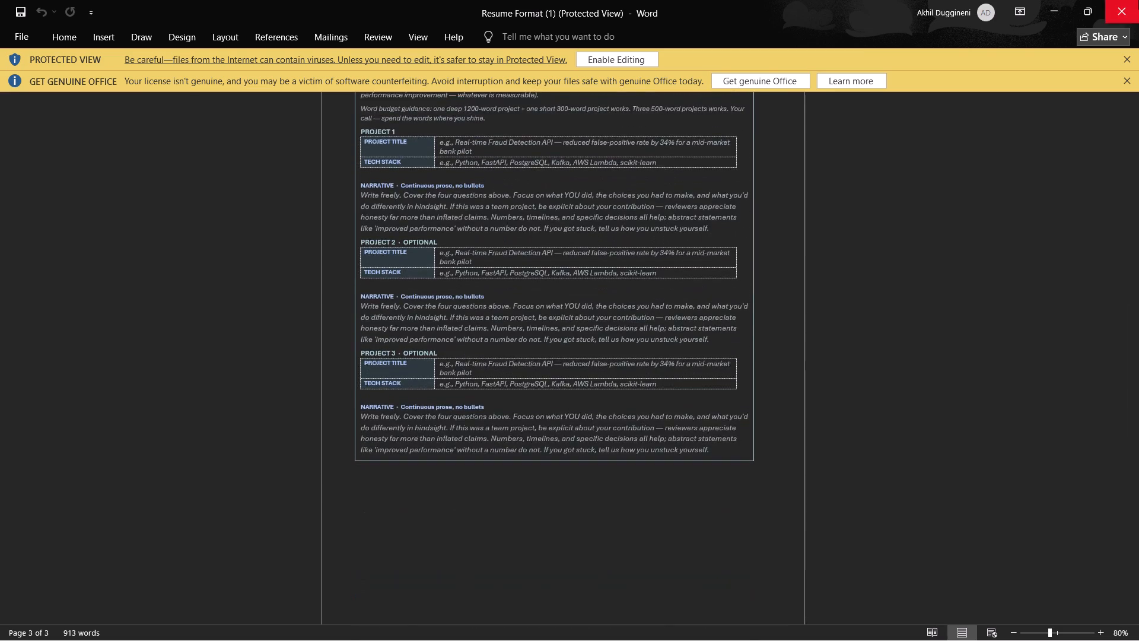
Review both pages of the recompiled CV in the PDF preview, from the header through Extra-Curriculars.
scroll(947, 319, "down", 7)
scroll(947, 319, "up", 6)
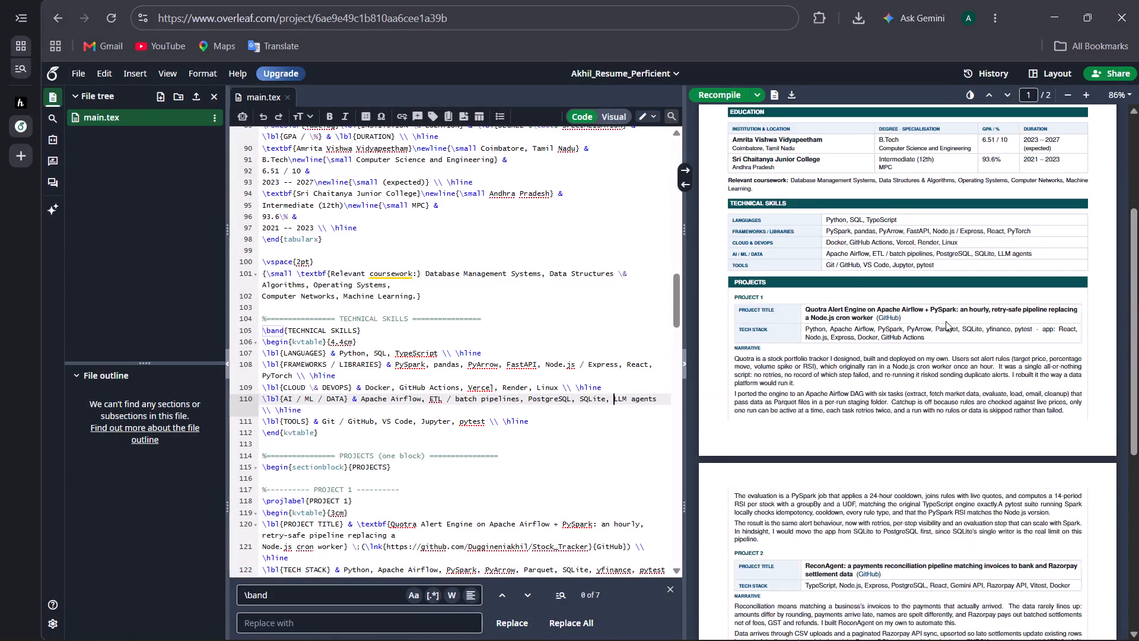
scroll(946, 321, "down", 5)
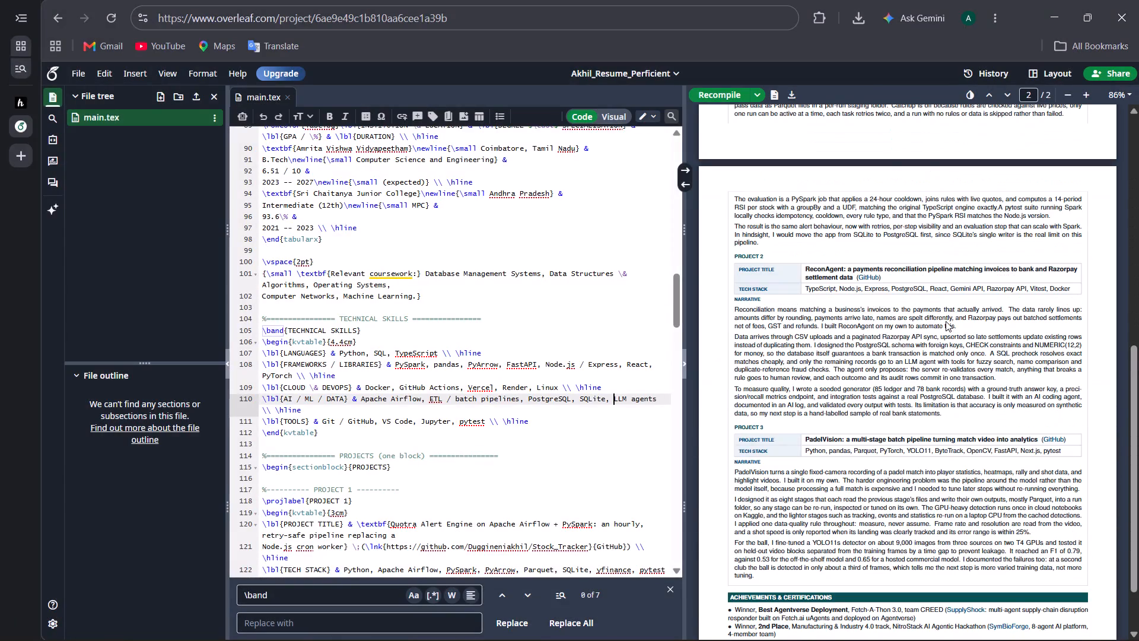
scroll(925, 302, "down", 6)
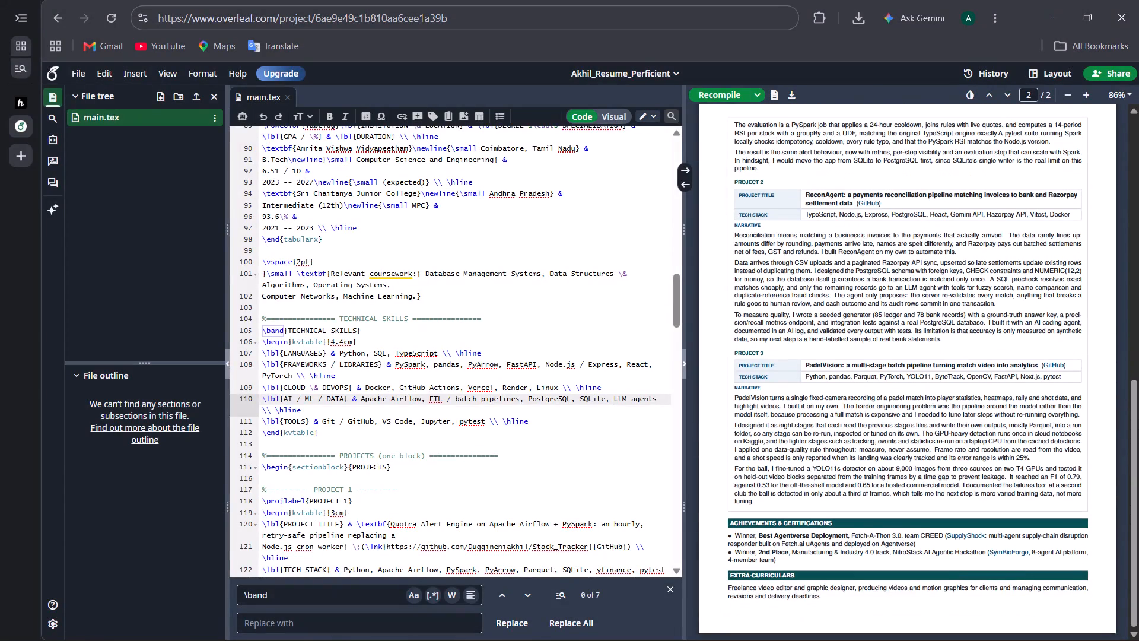
scroll(908, 318, "up", 10)
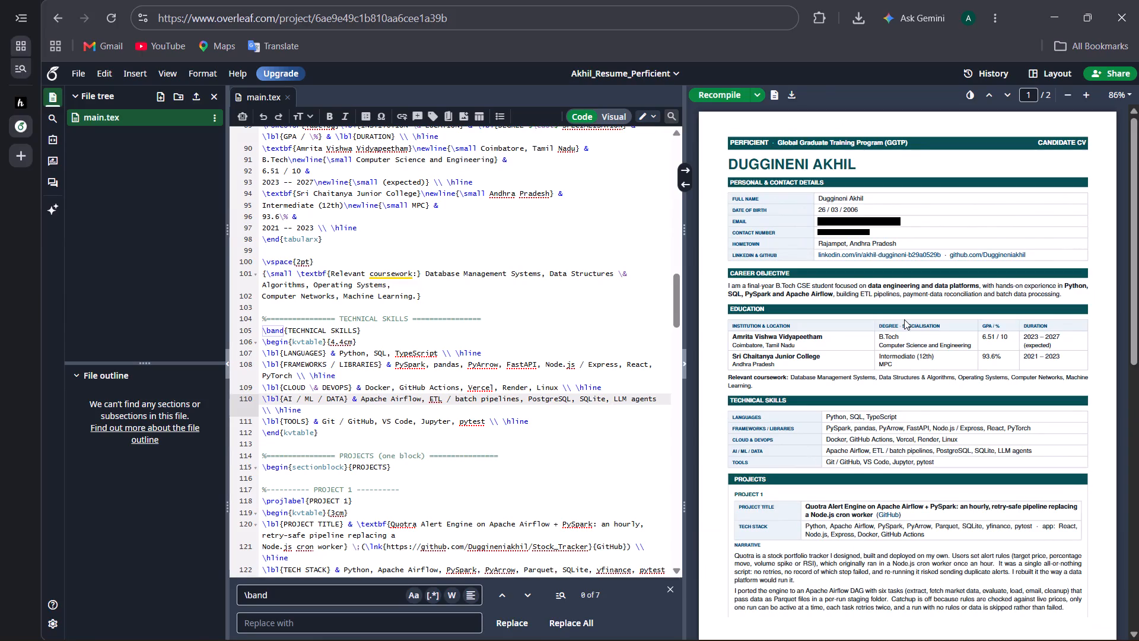
scroll(904, 318, "down", 5)
scroll(904, 318, "up", 5)
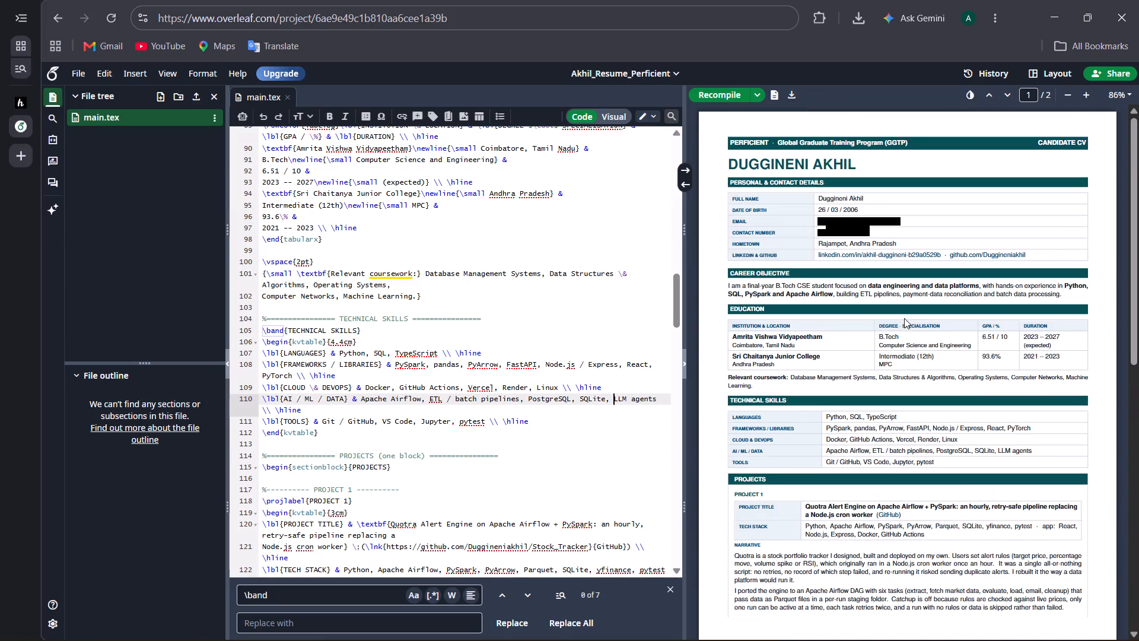
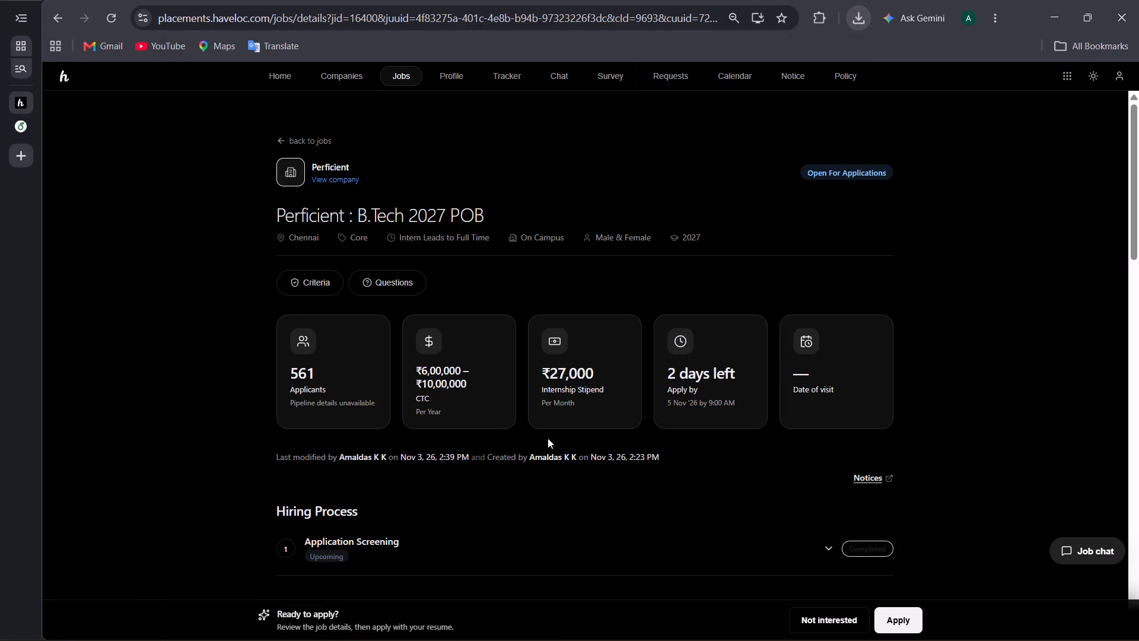
scroll(638, 453, "down", 7)
scroll(870, 502, "down", 4)
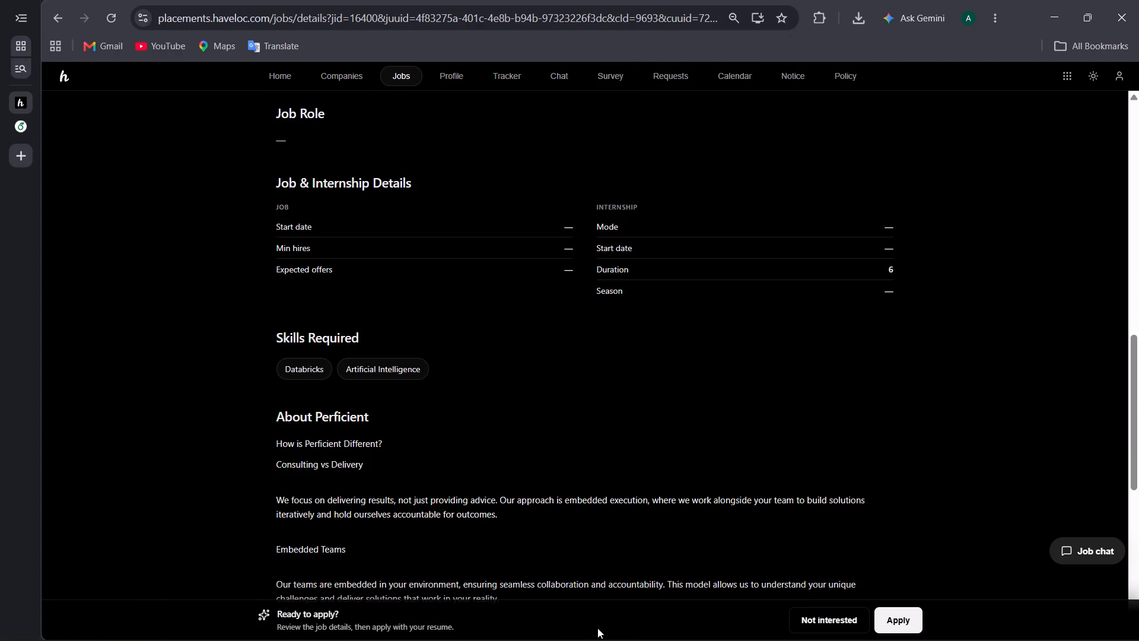
Copy the file name of the Akhil_Resume_Perficient PDF from the Downloads folder in File Explorer, and close the window.
left_click(643, 621)
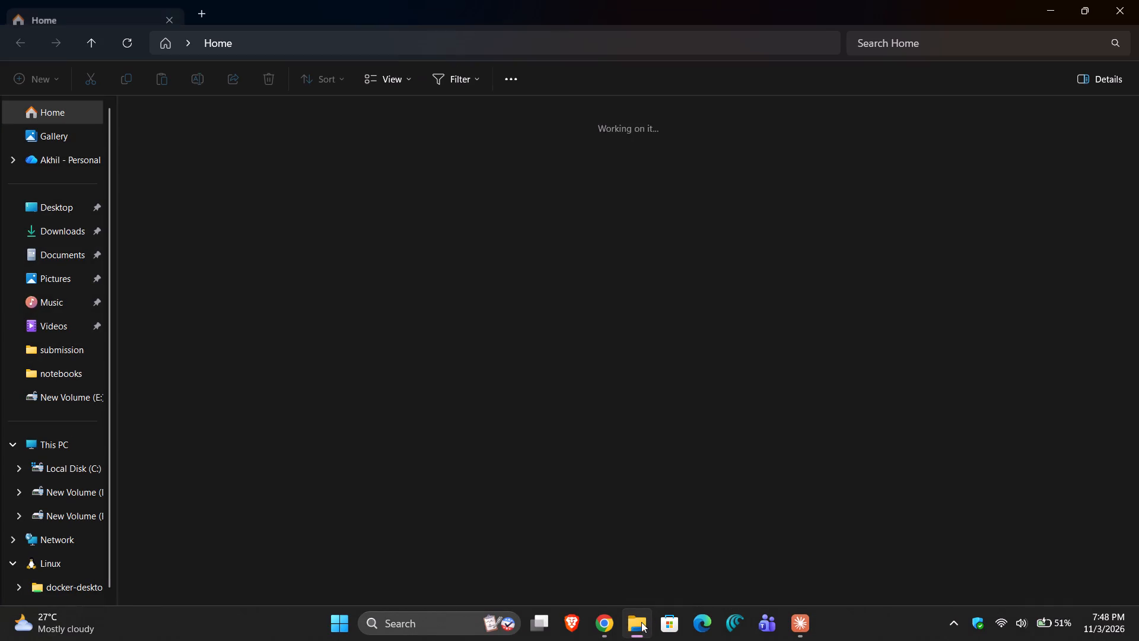
left_click(62, 227)
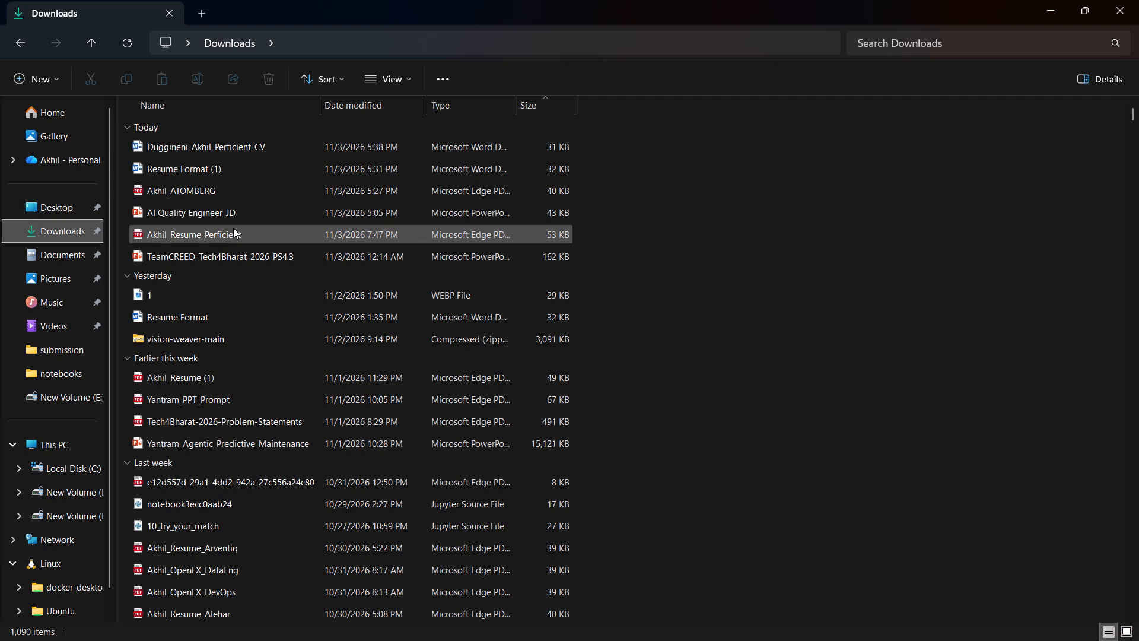
left_click(233, 228)
left_click(195, 77)
key("ctrl+c")
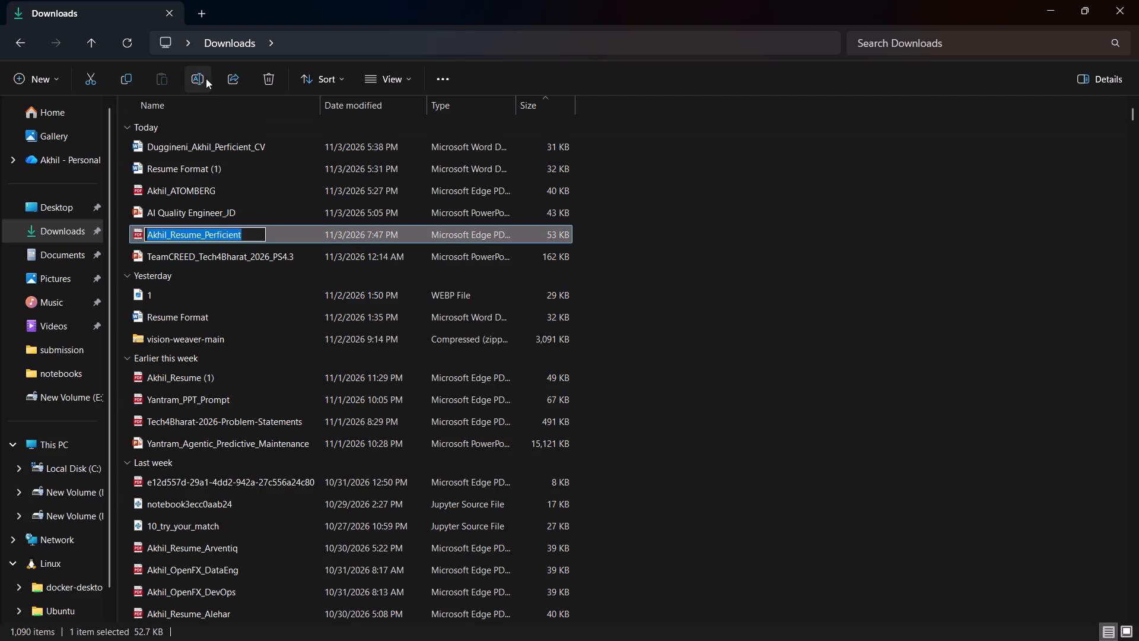
left_click(765, 191)
left_click(1138, 0)
Switch to the Claude app, close it and return to the Haveloc job page.
key("alt+Tab")
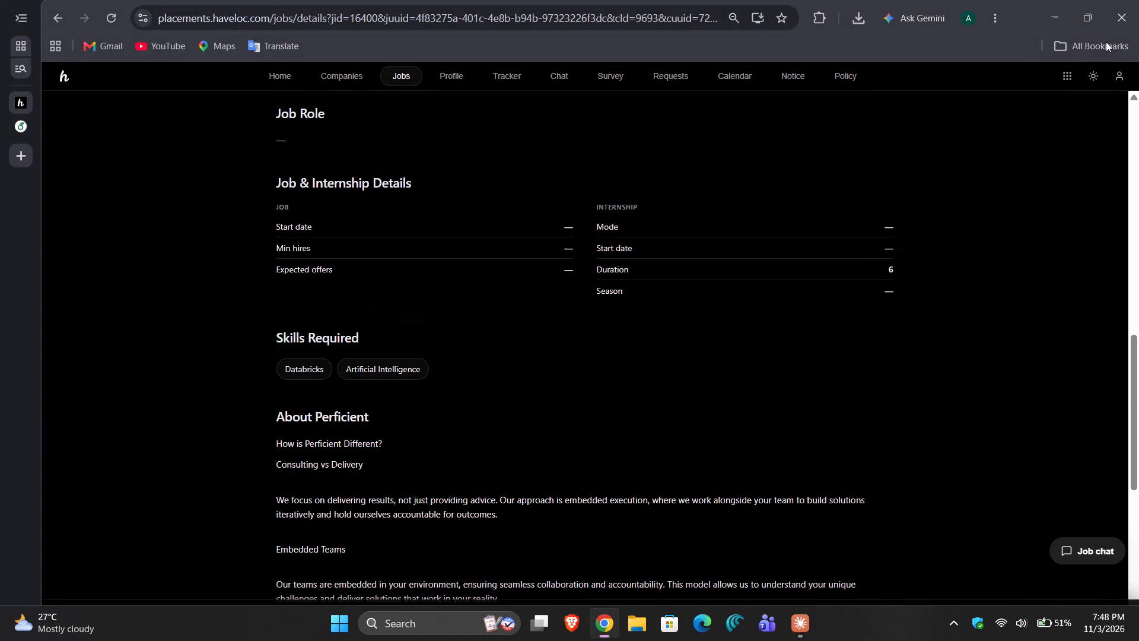
key("alt+Tab")
left_click(1134, 0)
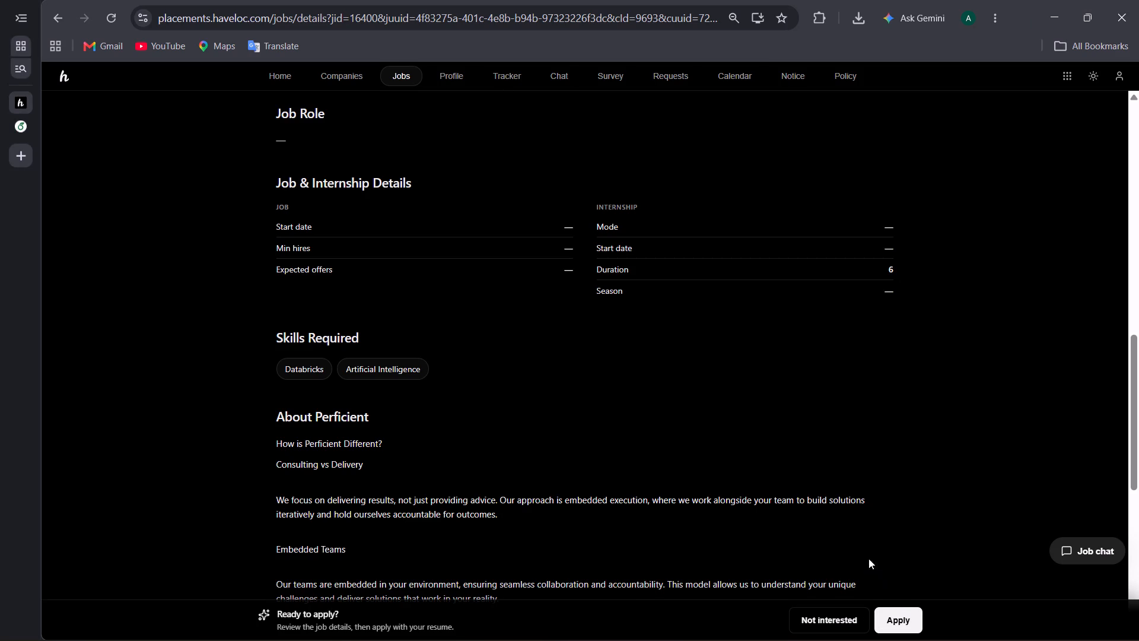
Reload the job page, start the Perficient application, and upload Akhil_Resume_Perficient.pdf as a new resume titled Akhil_Resume_Perficient.
key("ctrl+r")
scroll(899, 317, "down", 4)
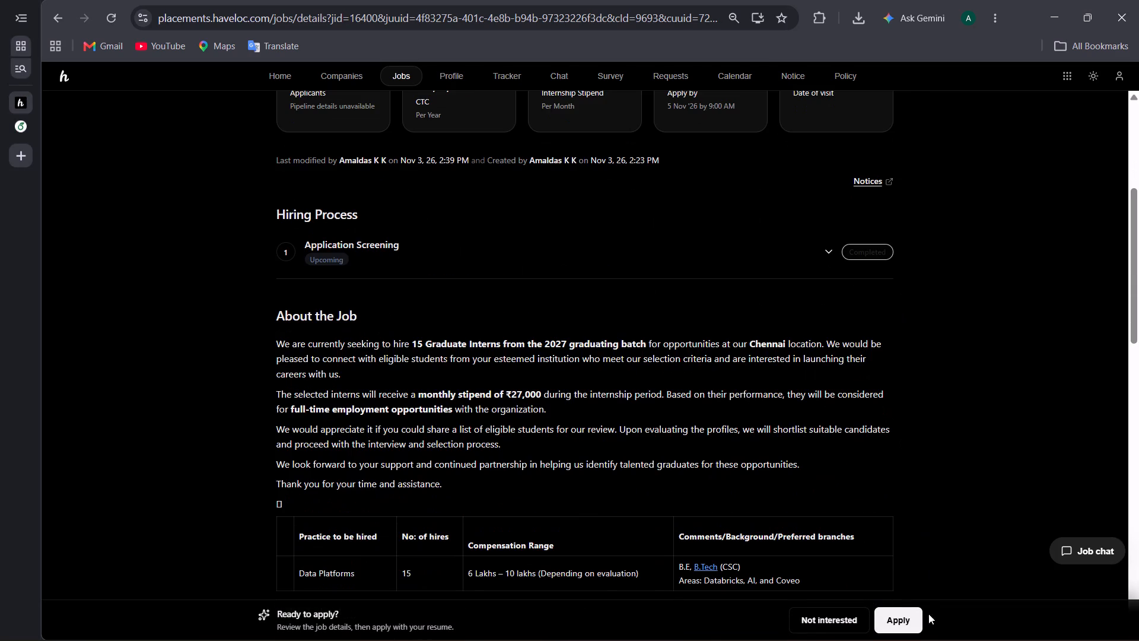
left_click(901, 619)
scroll(600, 496, "down", 11)
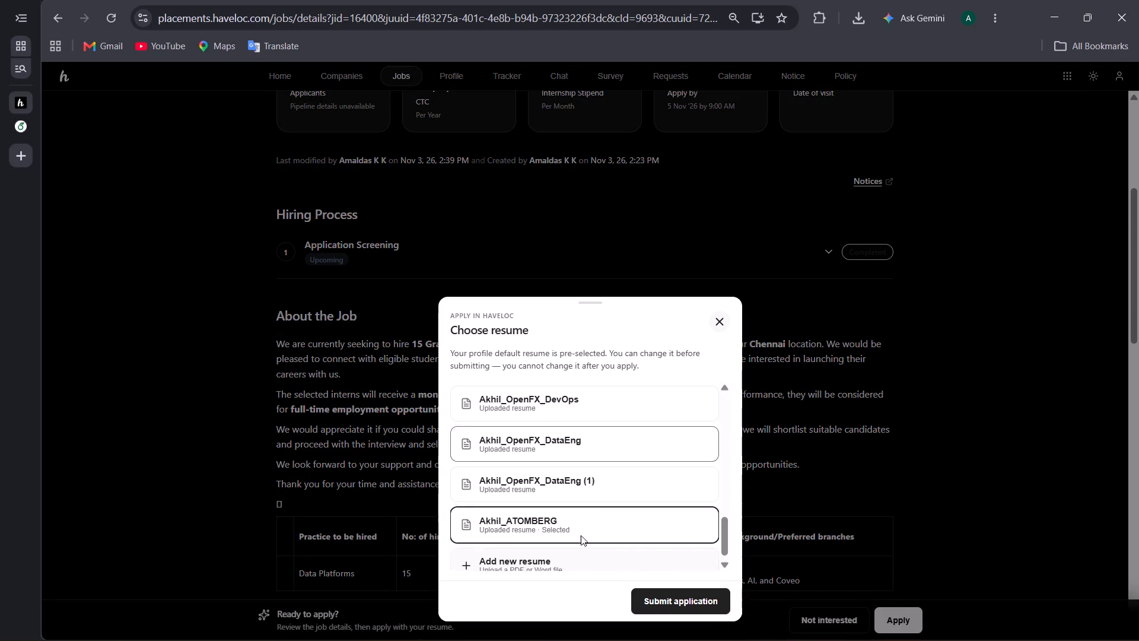
scroll(578, 560, "down", 3)
left_click(574, 556)
left_click(565, 497)
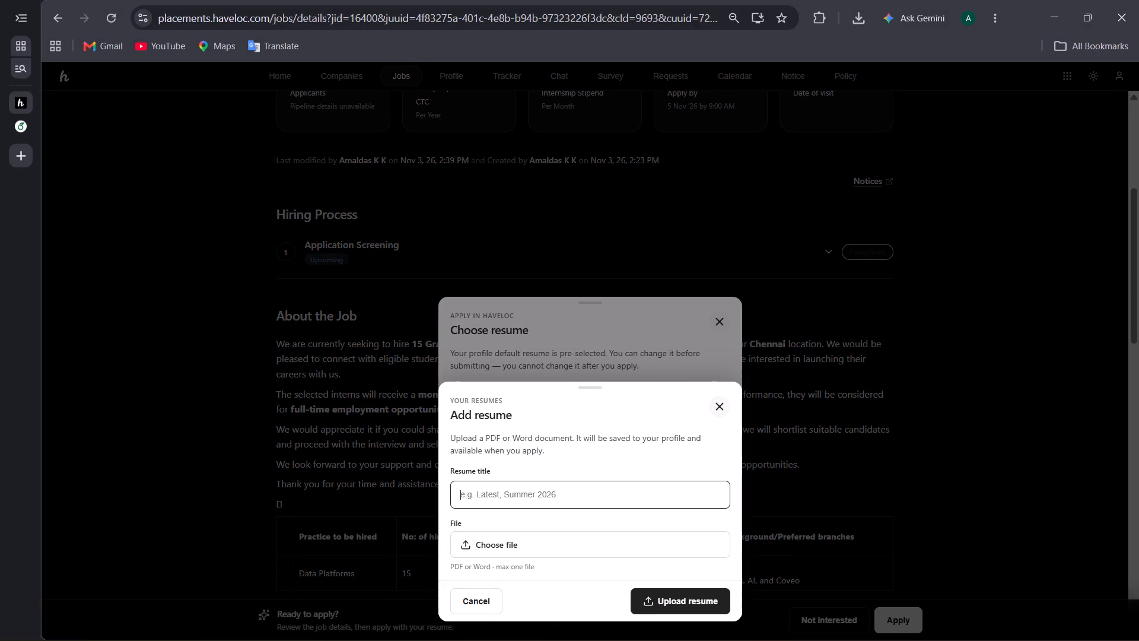
key("ctrl+v")
left_click(529, 554)
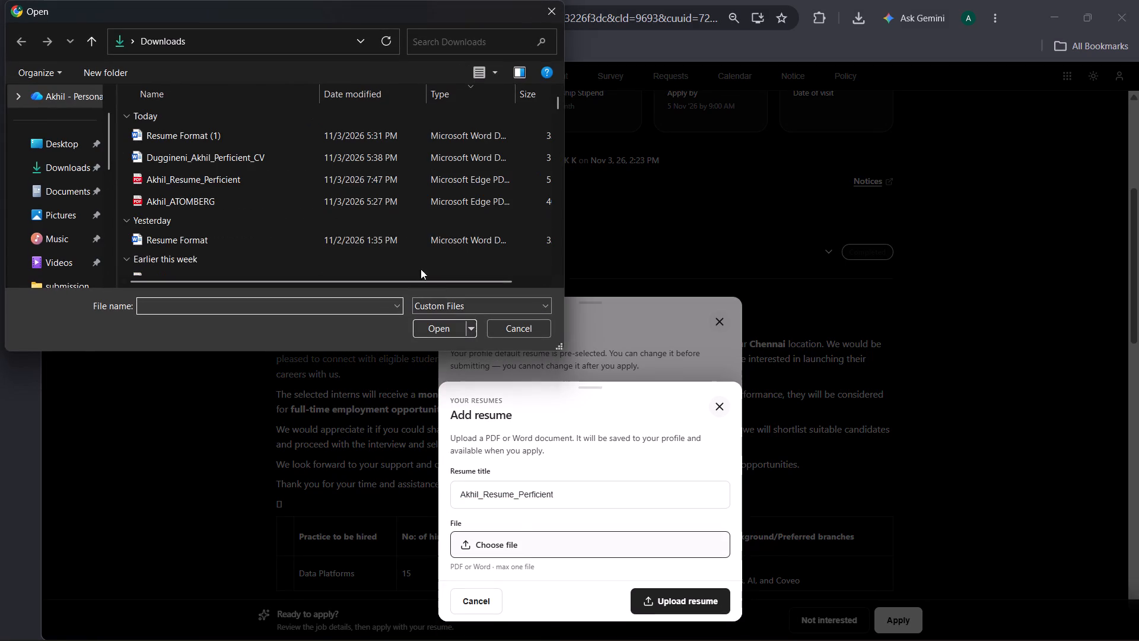
double_click(323, 183)
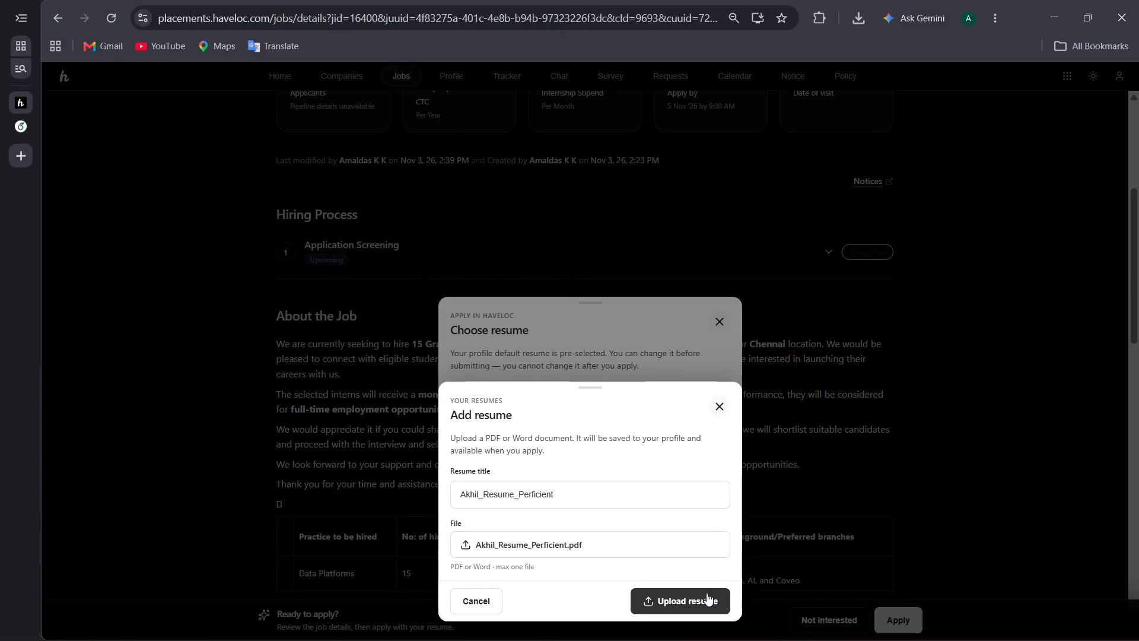
left_click(691, 596)
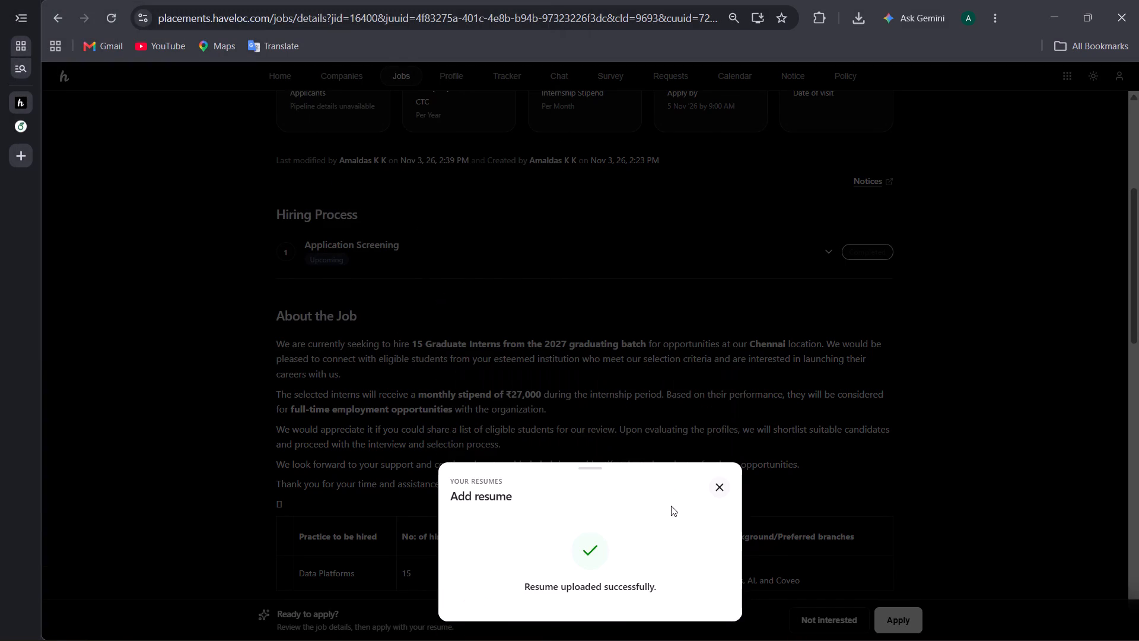
Submit the Perficient application with the Akhil_Resume_Perficient resume selected.
scroll(645, 450, "down", 13)
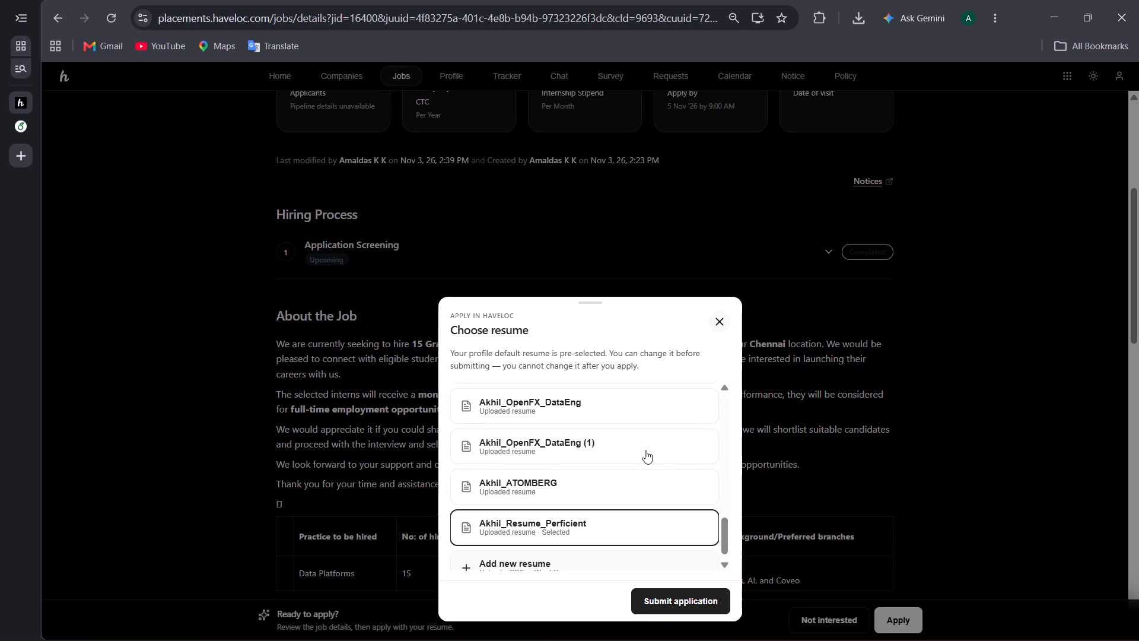
left_click(682, 607)
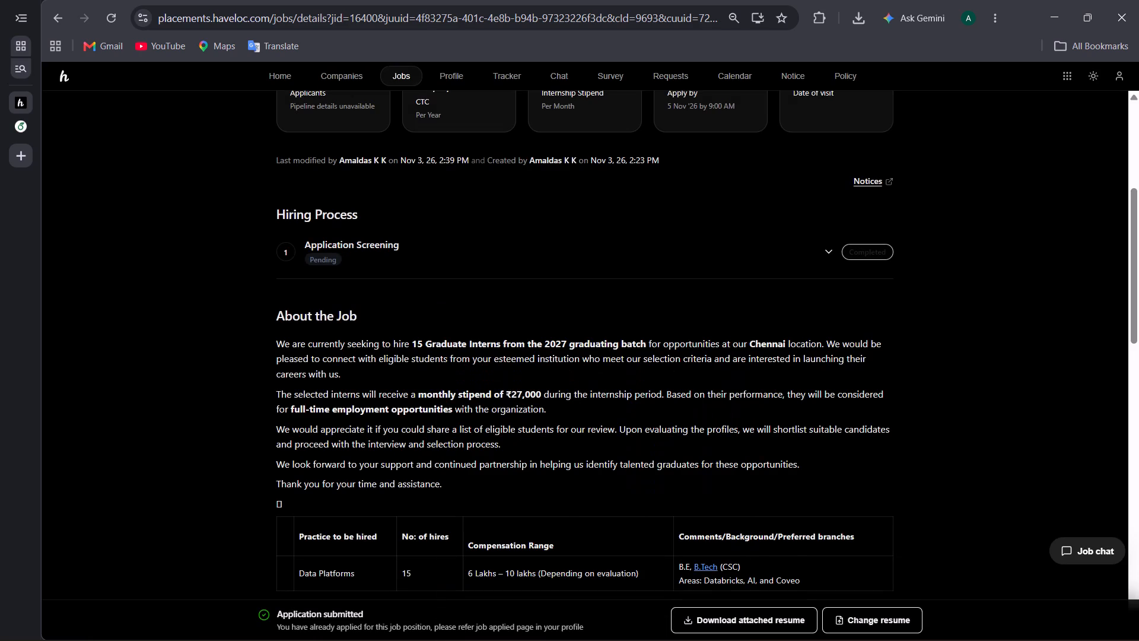
Look over the Perficient job page, check the Applied and Eligible But Not Applied job lists on Haveloc, and close the browser window.
scroll(868, 394, "down", 7)
scroll(466, 484, "up", 17)
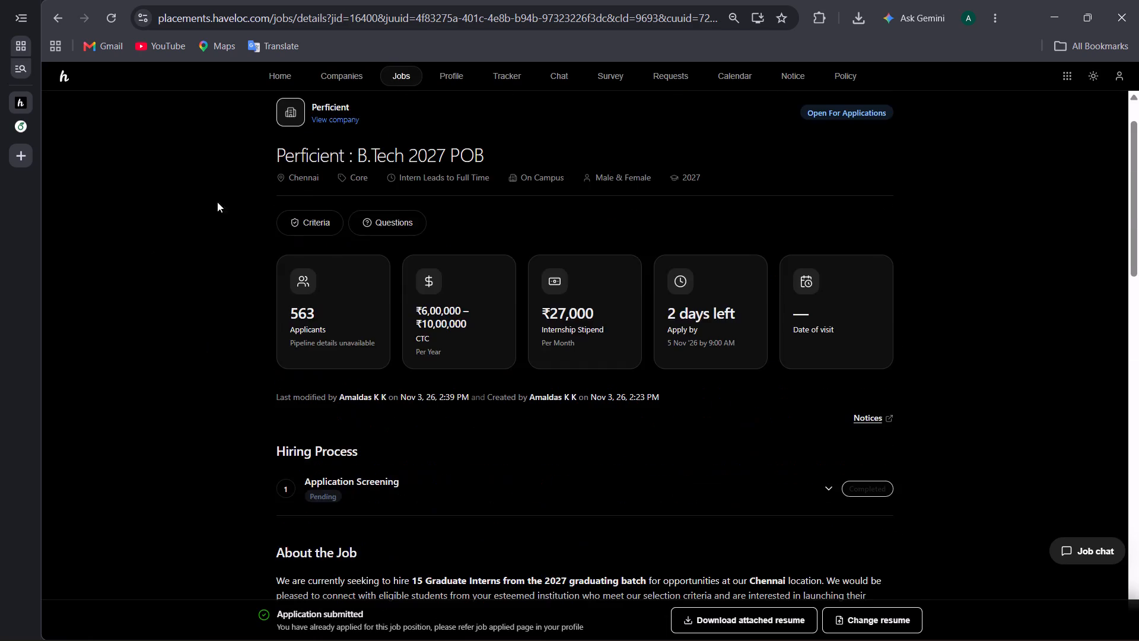
scroll(217, 202, "up", 2)
left_click(388, 81)
left_click(336, 211)
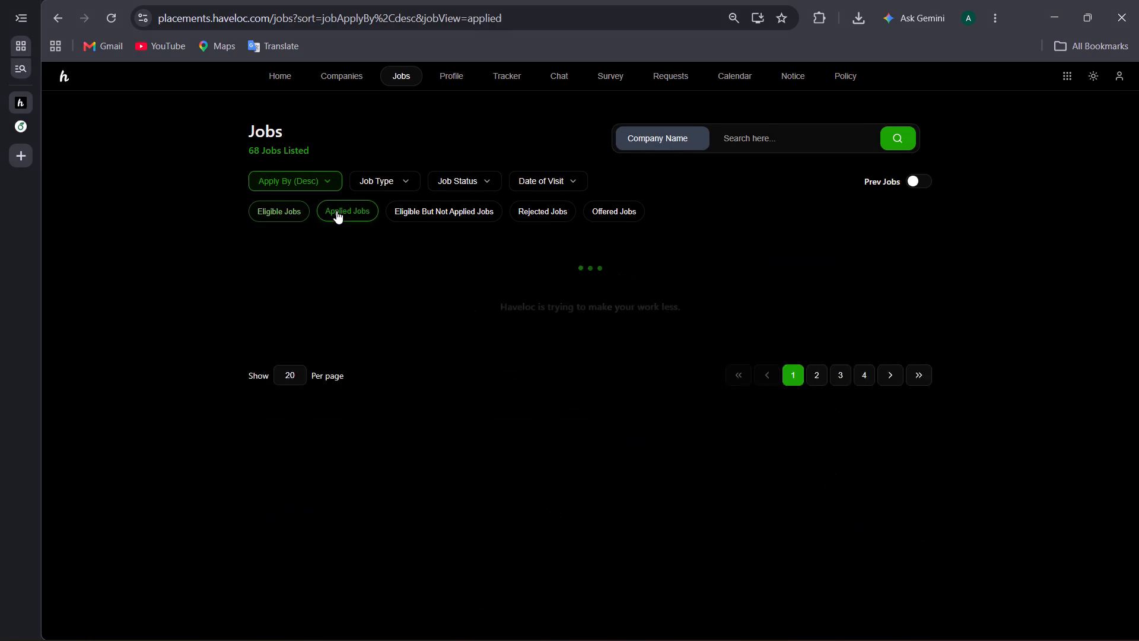
left_click(429, 210)
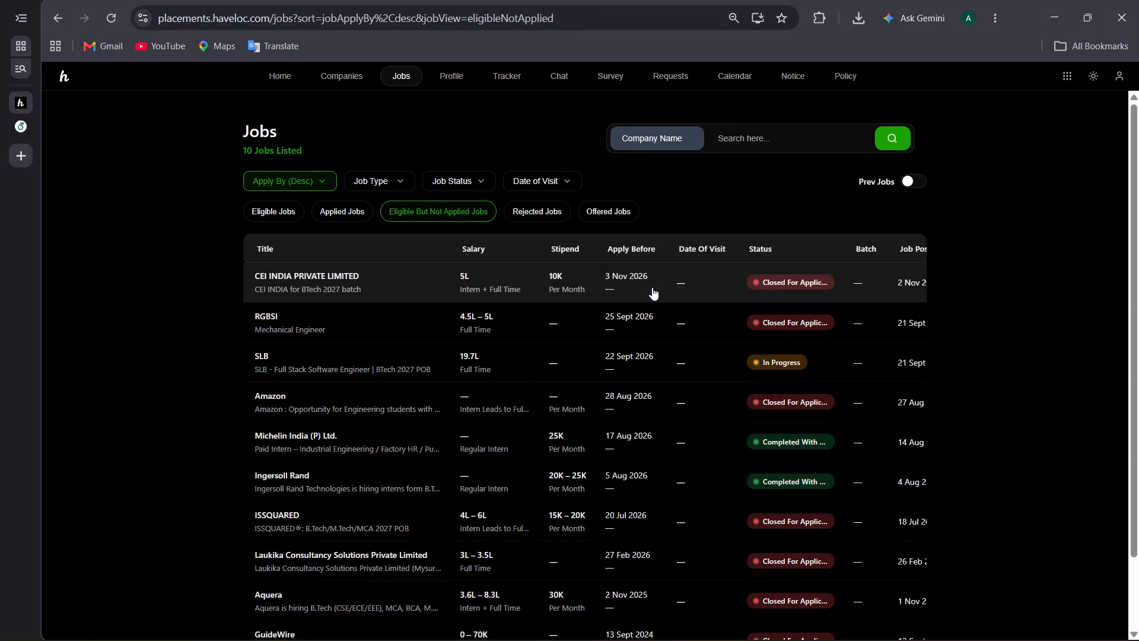
left_click(1138, 0)
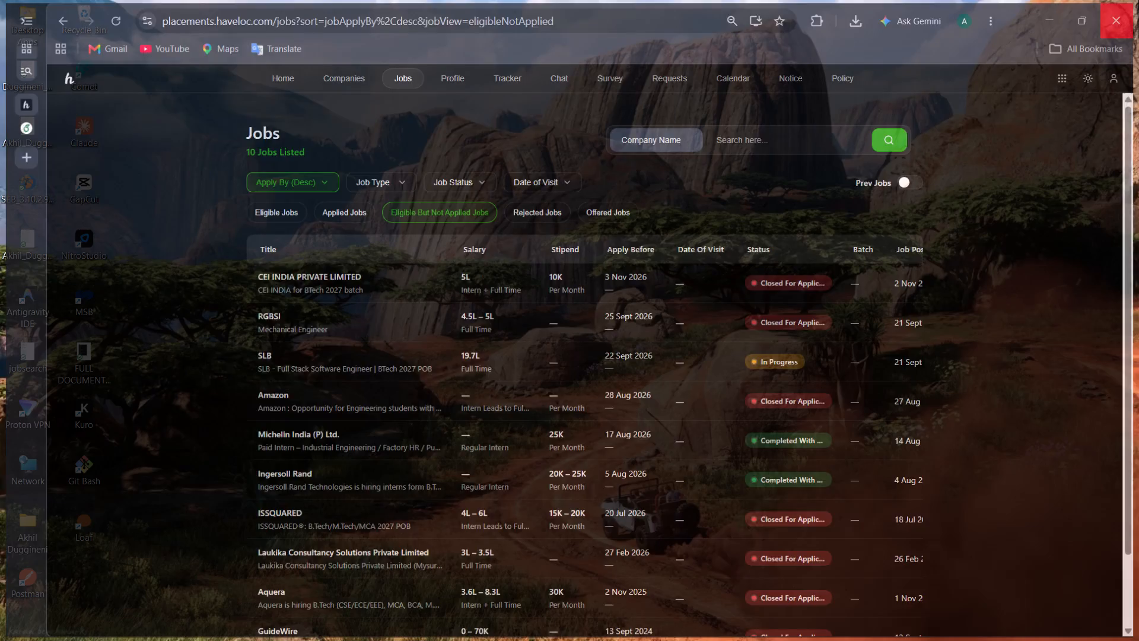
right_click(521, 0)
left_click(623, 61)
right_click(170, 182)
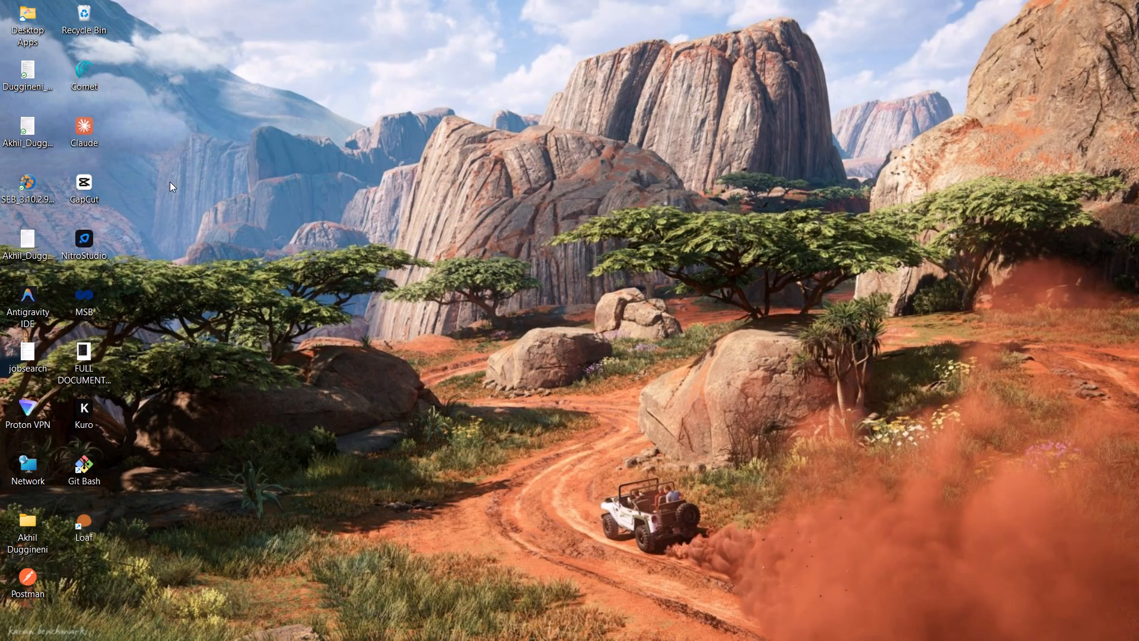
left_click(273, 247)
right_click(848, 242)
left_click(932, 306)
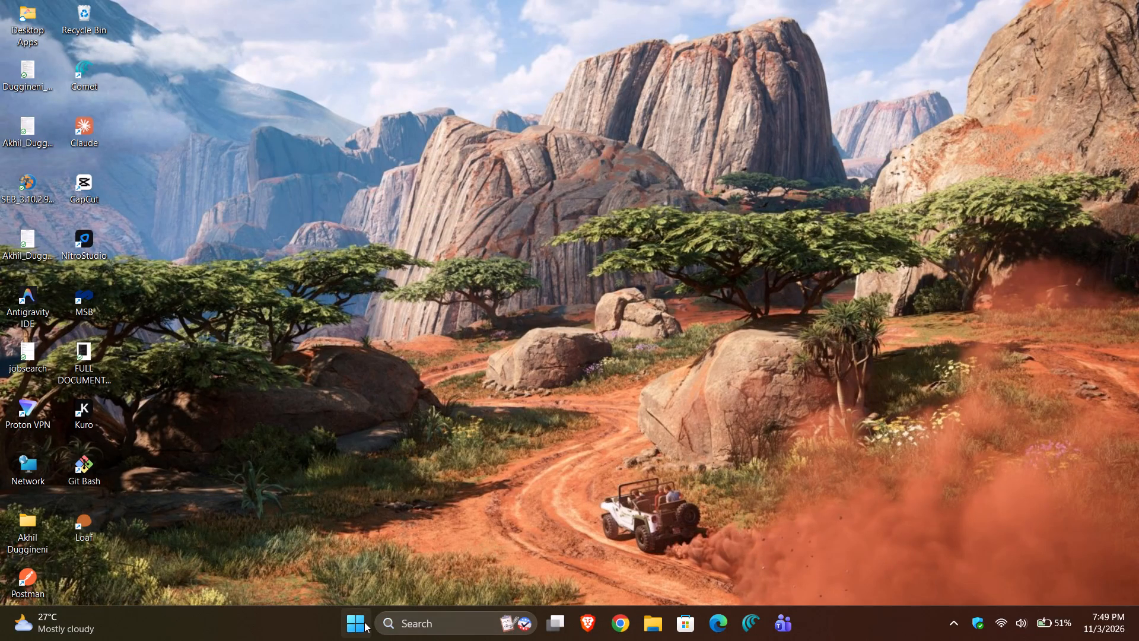
Bring up the computer's power options.
left_click(364, 622)
left_click(671, 578)
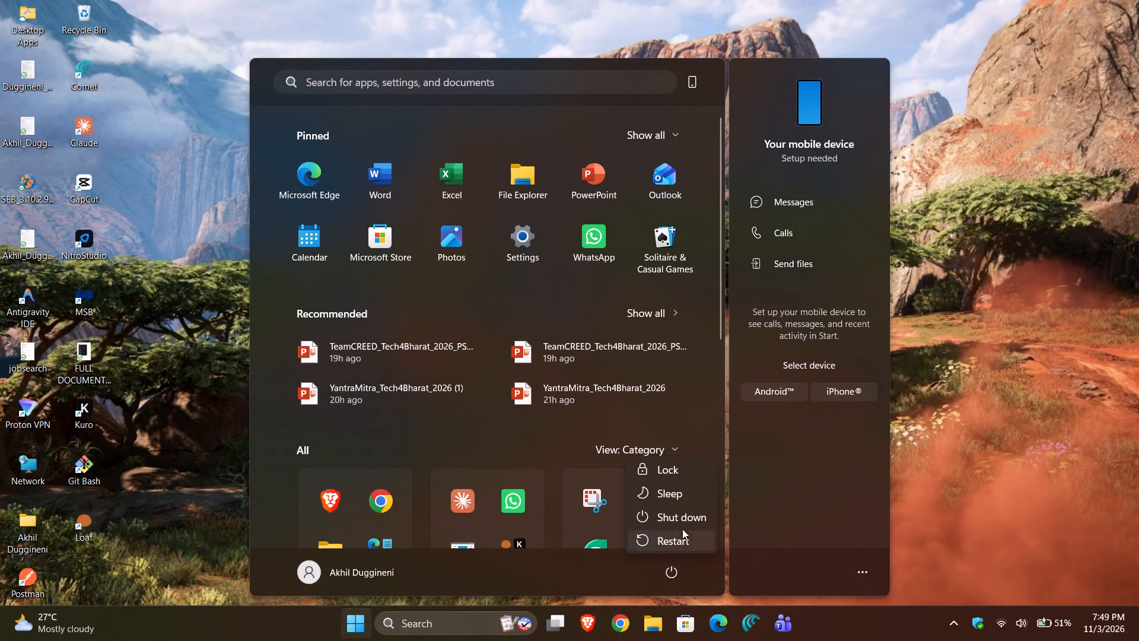